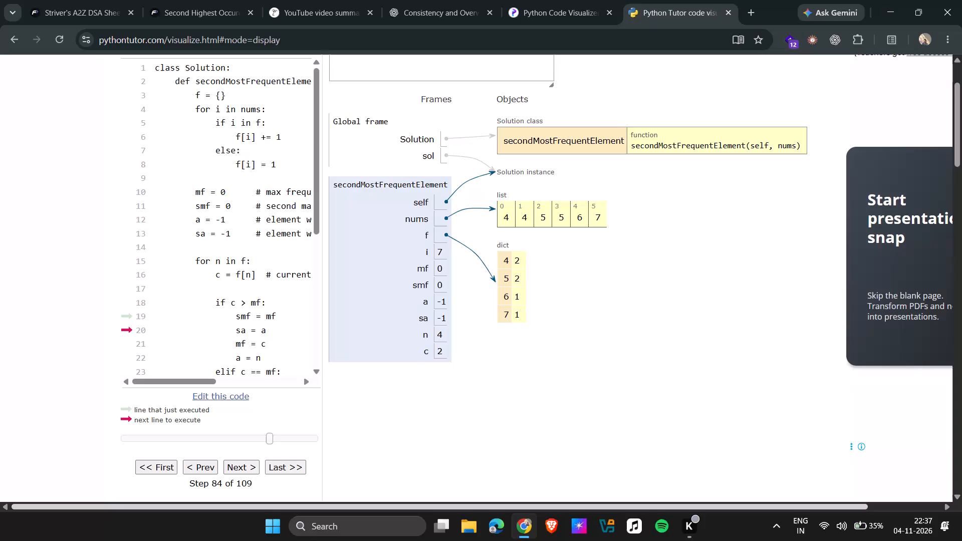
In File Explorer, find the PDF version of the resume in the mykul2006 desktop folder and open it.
{"action": "left_click", "coordinate": [473, 526]}
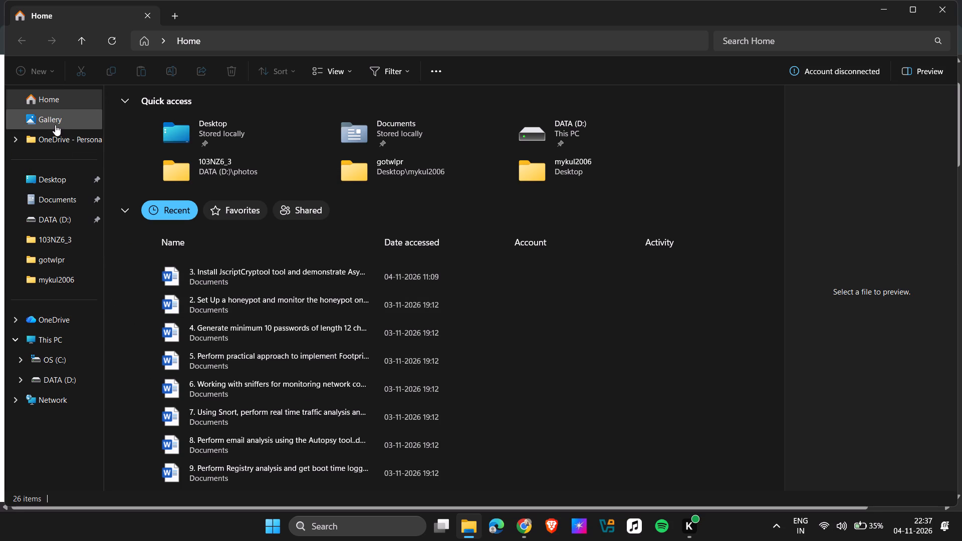
{"action": "left_click", "coordinate": [59, 276]}
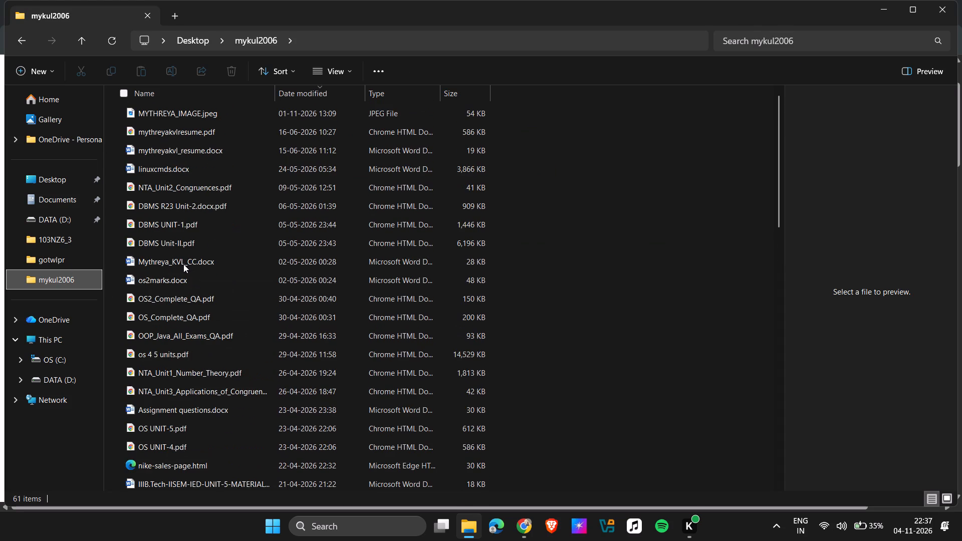
{"action": "scroll", "coordinate": [183, 264], "scroll_direction": "down", "scroll_amount": 4}
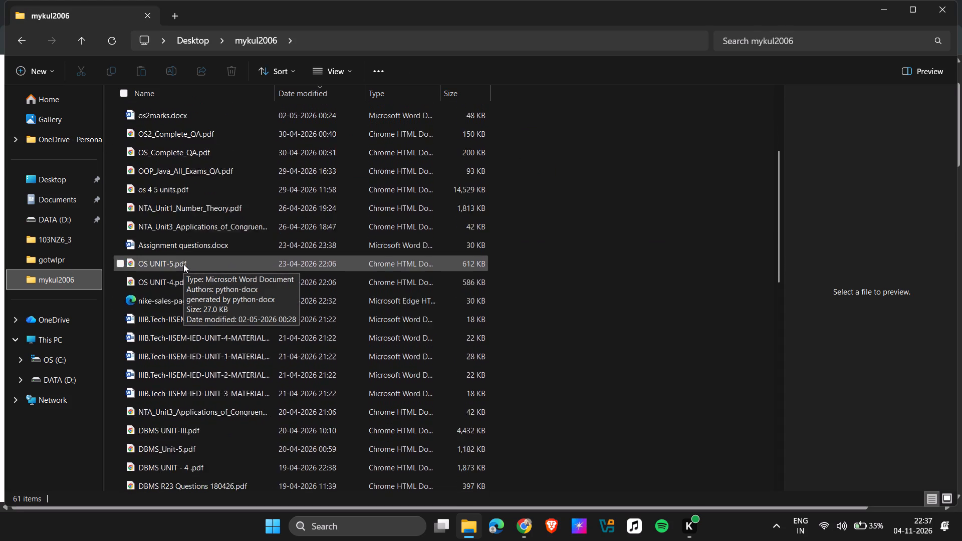
{"action": "scroll", "coordinate": [183, 264], "scroll_direction": "down", "scroll_amount": 10}
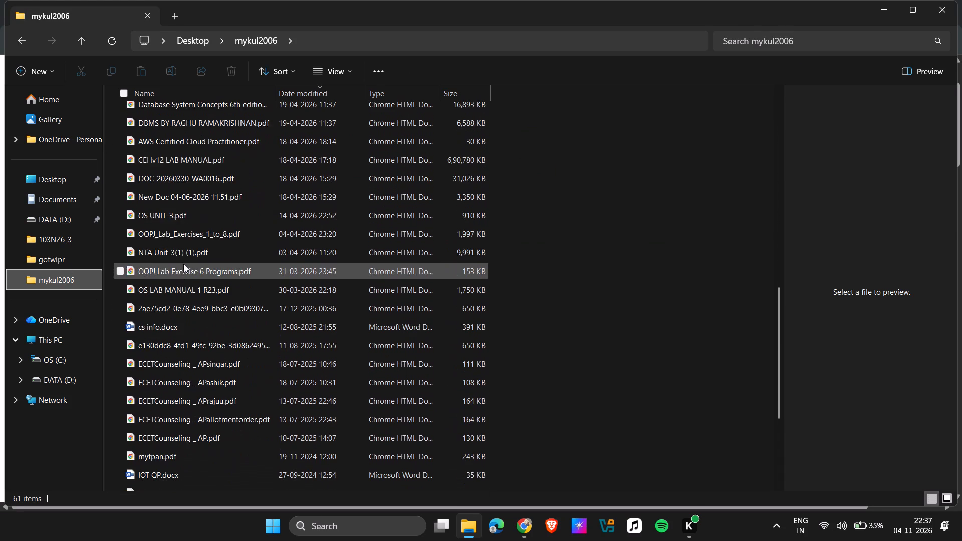
{"action": "scroll", "coordinate": [183, 264], "scroll_direction": "down", "scroll_amount": 4}
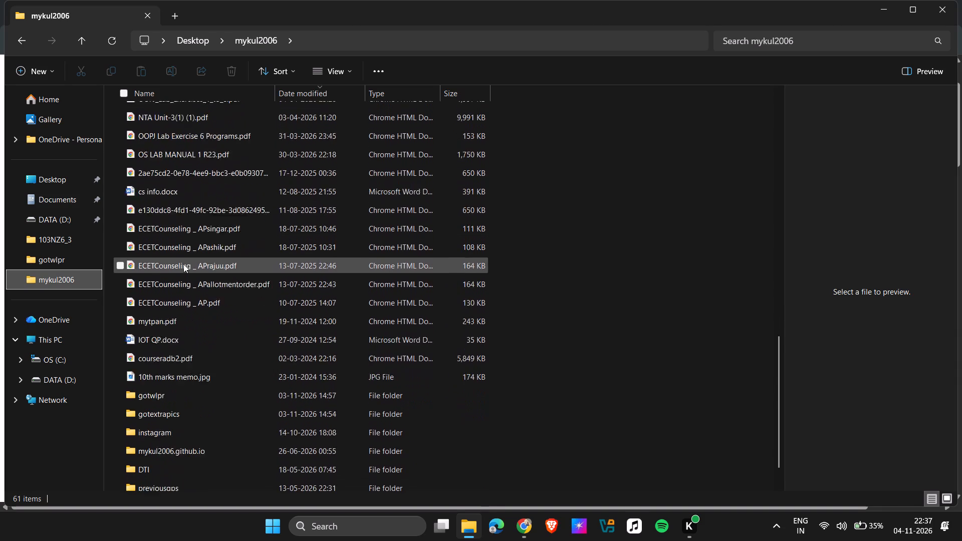
{"action": "scroll", "coordinate": [183, 264], "scroll_direction": "down", "scroll_amount": 4}
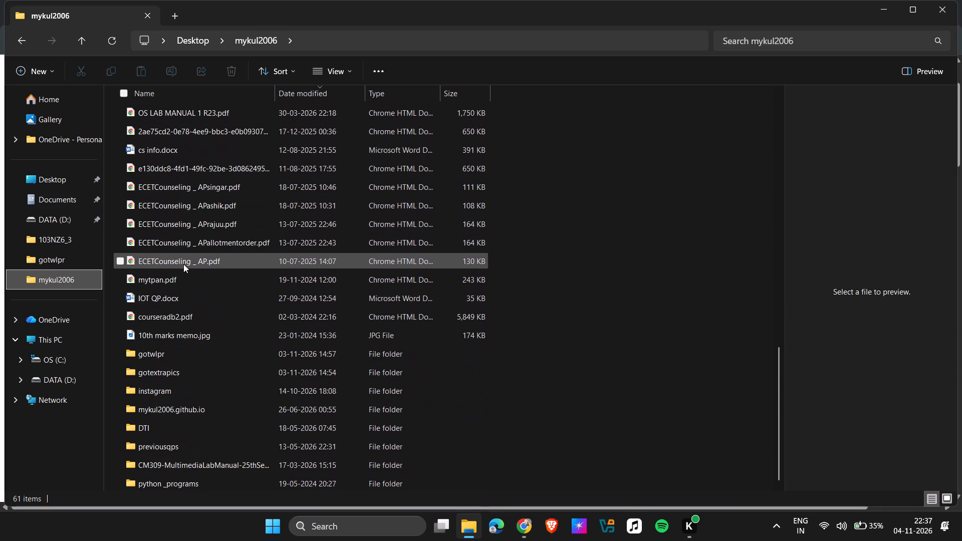
{"action": "scroll", "coordinate": [162, 283], "scroll_direction": "up", "scroll_amount": 6}
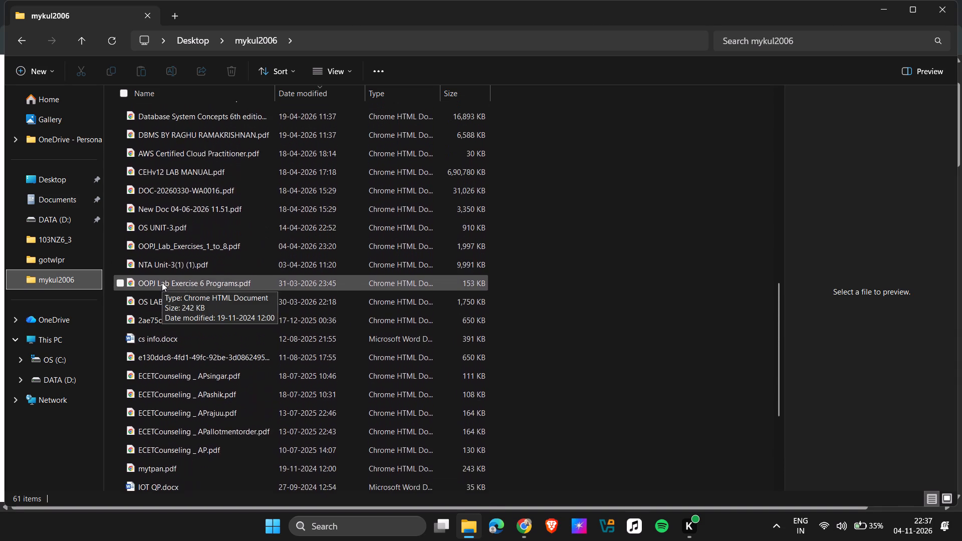
{"action": "scroll", "coordinate": [162, 283], "scroll_direction": "up", "scroll_amount": 7}
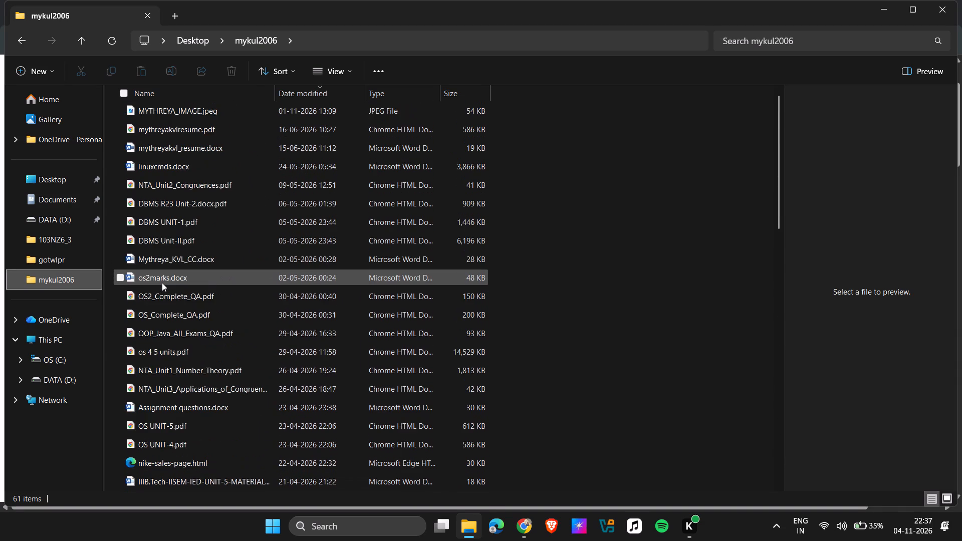
{"action": "scroll", "coordinate": [162, 283], "scroll_direction": "up", "scroll_amount": 1}
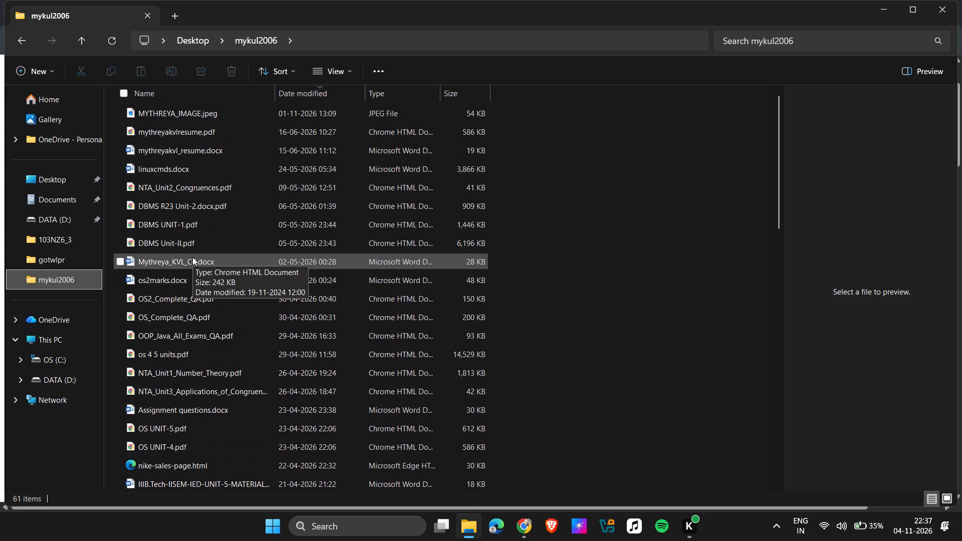
{"action": "scroll", "coordinate": [192, 257], "scroll_direction": "up", "scroll_amount": 3}
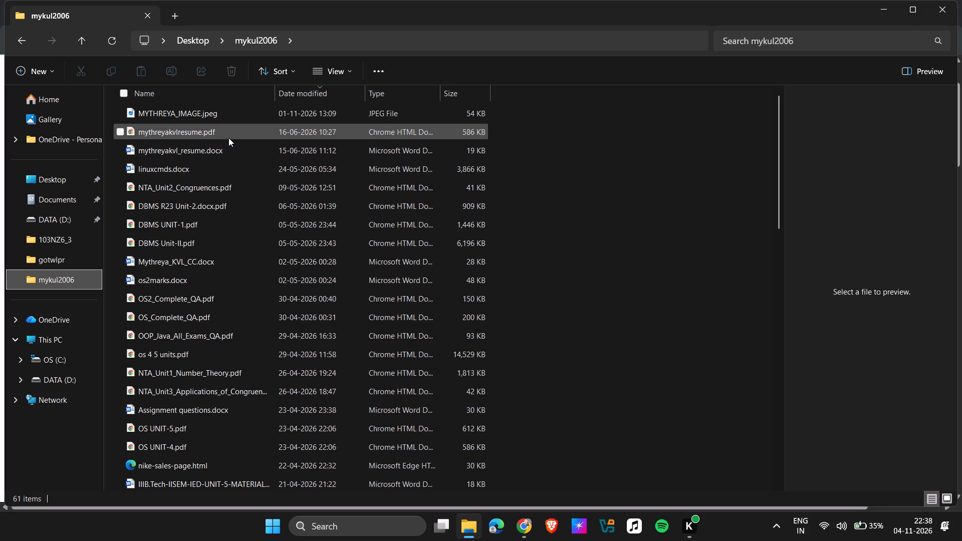
{"action": "double_click", "coordinate": [229, 138]}
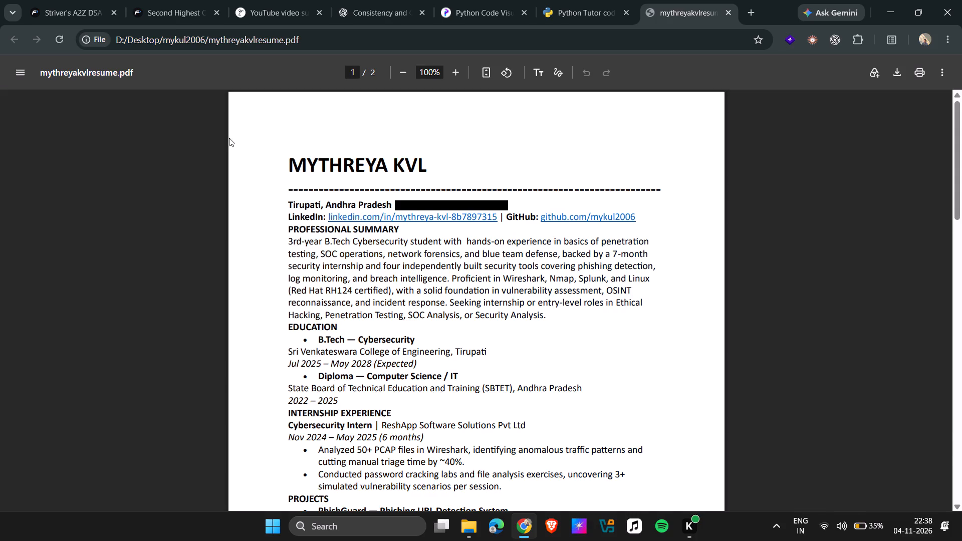
Look through both pages of the resume, from the professional summary through projects and certifications to the technical skills table.
{"action": "scroll", "coordinate": [229, 138], "scroll_direction": "down", "scroll_amount": 2}
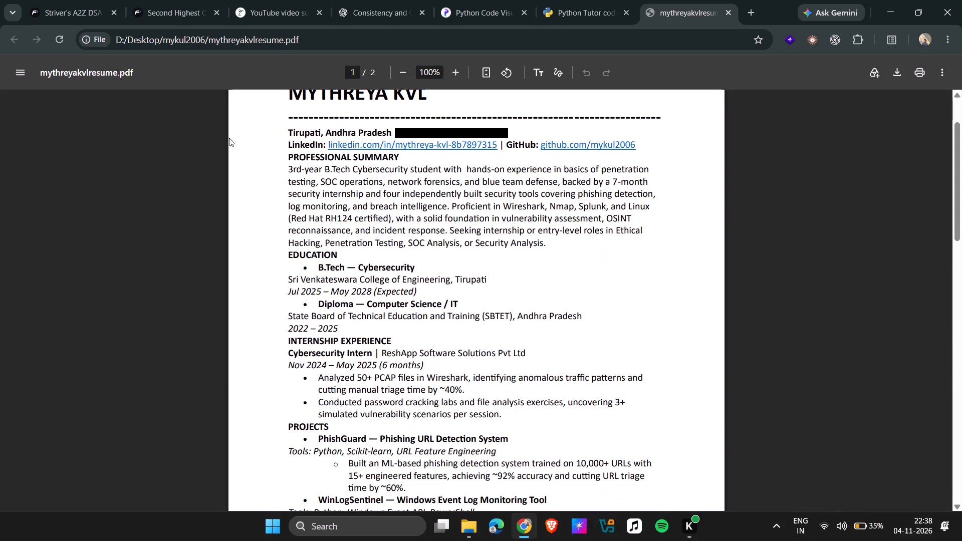
{"action": "scroll", "coordinate": [229, 138], "scroll_direction": "down", "scroll_amount": 6}
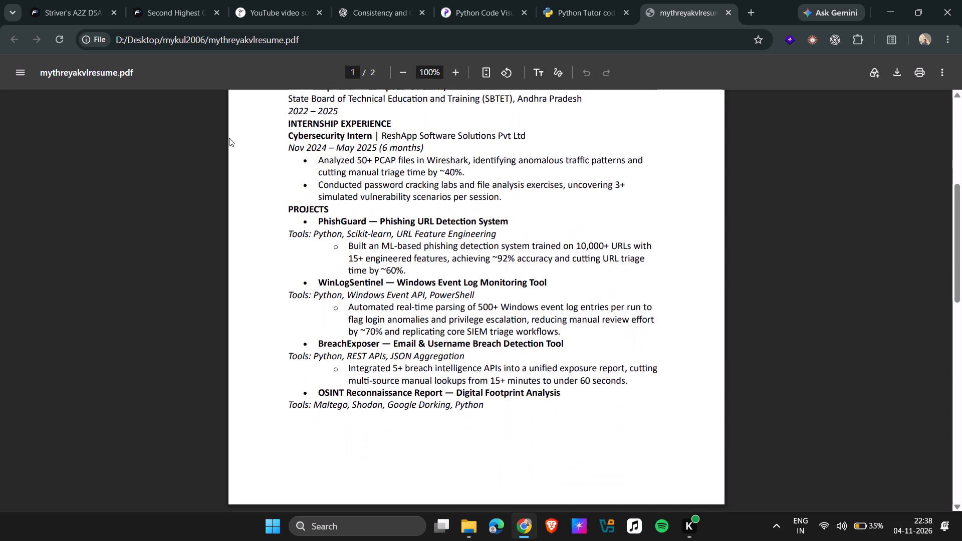
{"action": "scroll", "coordinate": [229, 138], "scroll_direction": "down", "scroll_amount": 8}
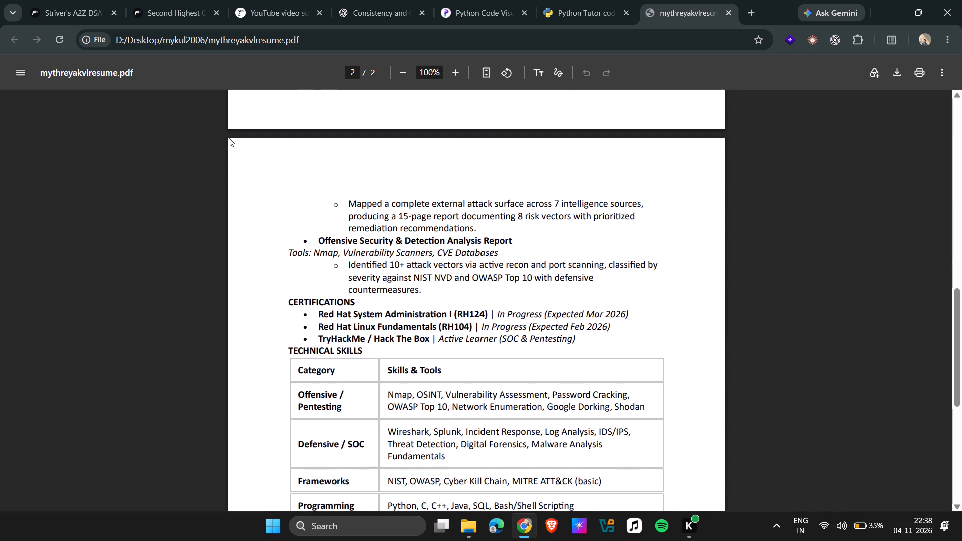
{"action": "scroll", "coordinate": [229, 138], "scroll_direction": "down", "scroll_amount": 2}
{"action": "scroll", "coordinate": [229, 138], "scroll_direction": "up", "scroll_amount": 6}
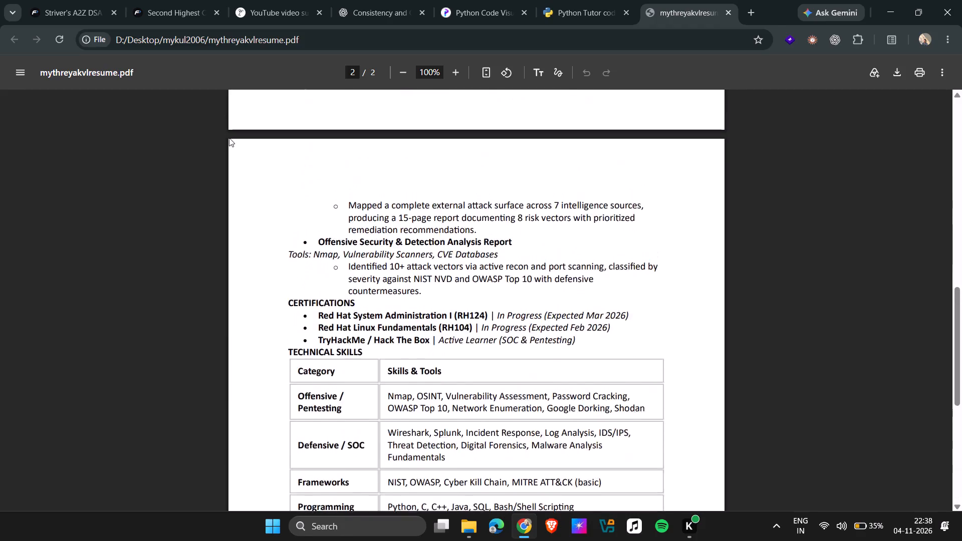
{"action": "scroll", "coordinate": [229, 138], "scroll_direction": "up", "scroll_amount": 5}
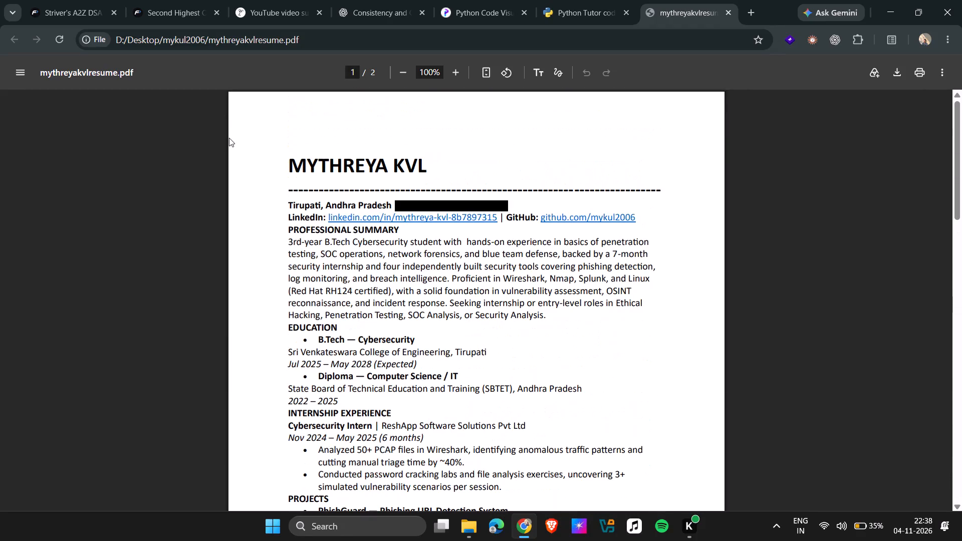
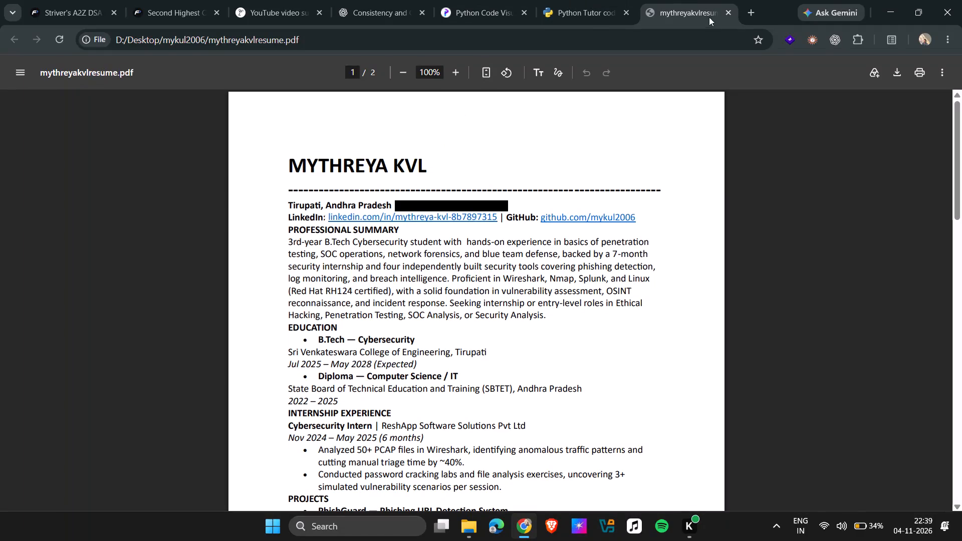
Open a new blank browser tab alongside the resume PDF.
{"action": "left_click", "coordinate": [749, 12]}
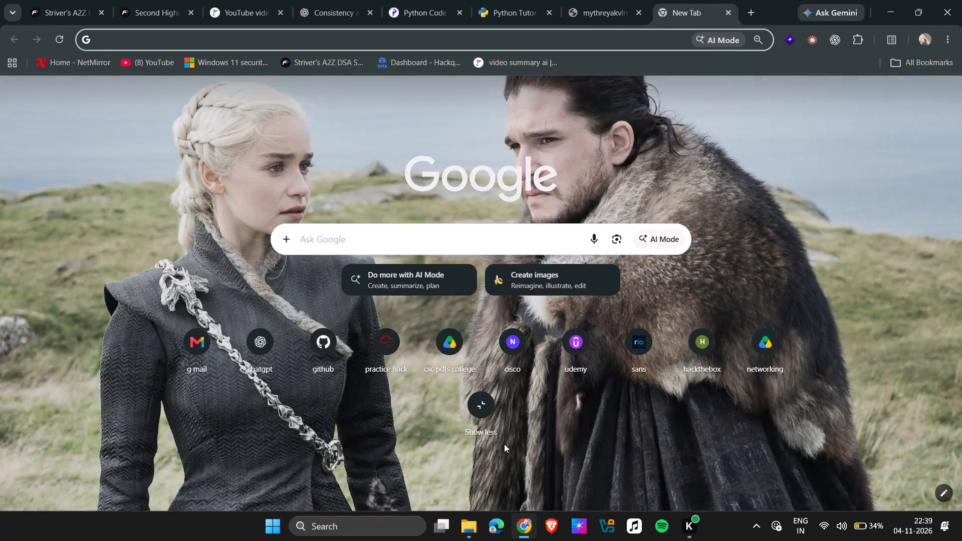
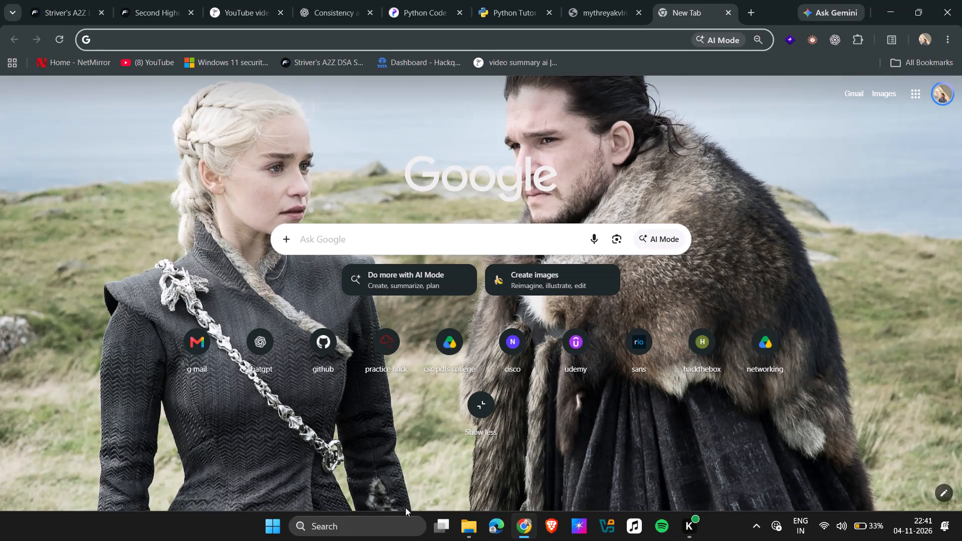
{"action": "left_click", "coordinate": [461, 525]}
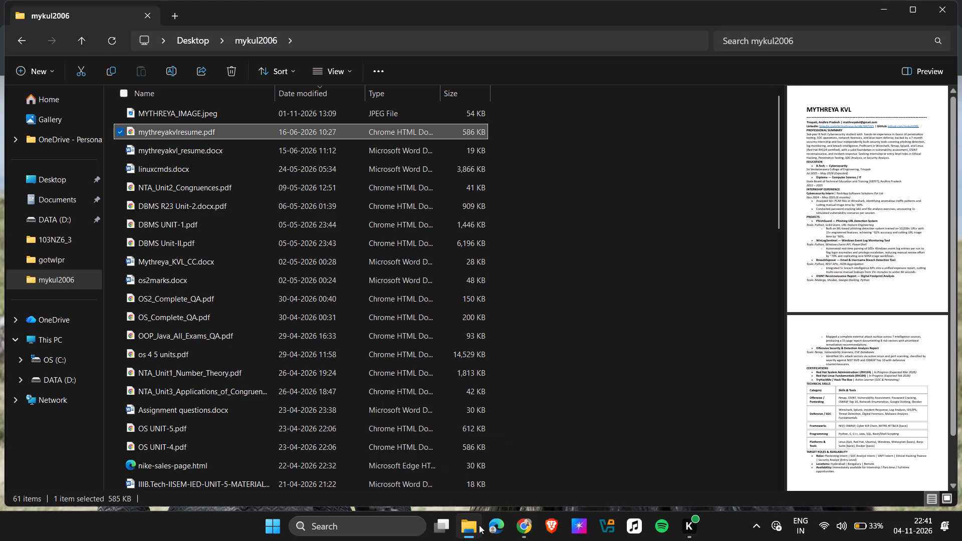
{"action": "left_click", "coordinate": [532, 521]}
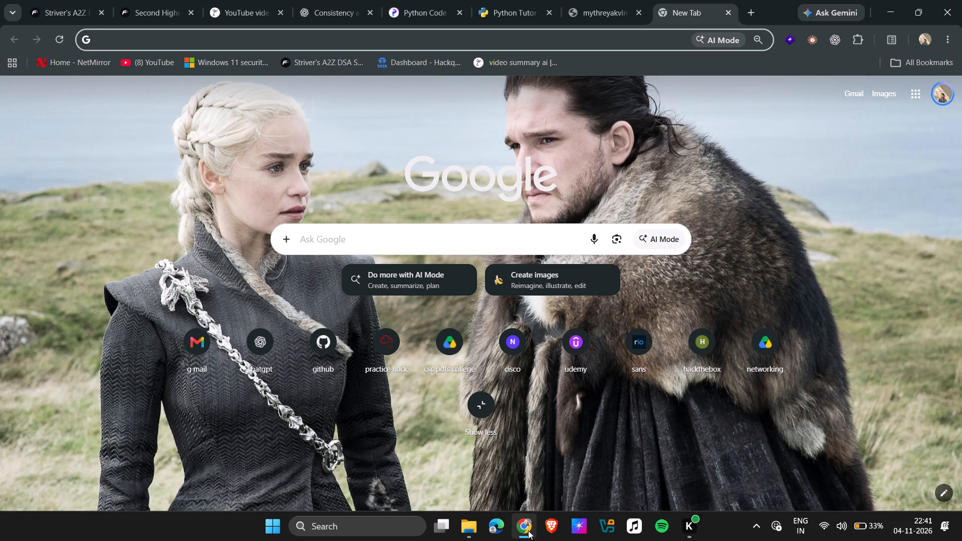
Read through both pages of the resume PDF, from the professional summary down to the target roles and availability section.
{"action": "left_click", "coordinate": [618, 2]}
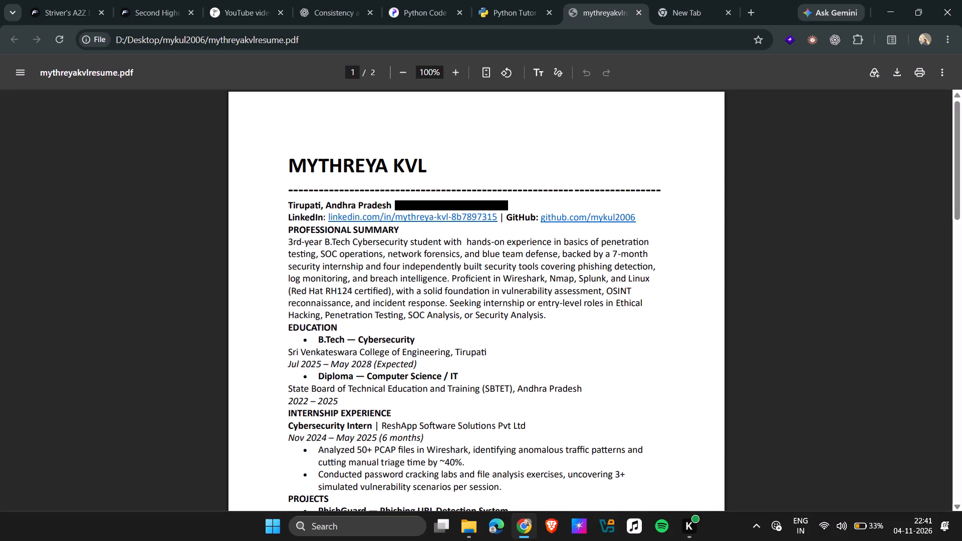
{"action": "scroll", "coordinate": [439, 321], "scroll_direction": "down", "scroll_amount": 1}
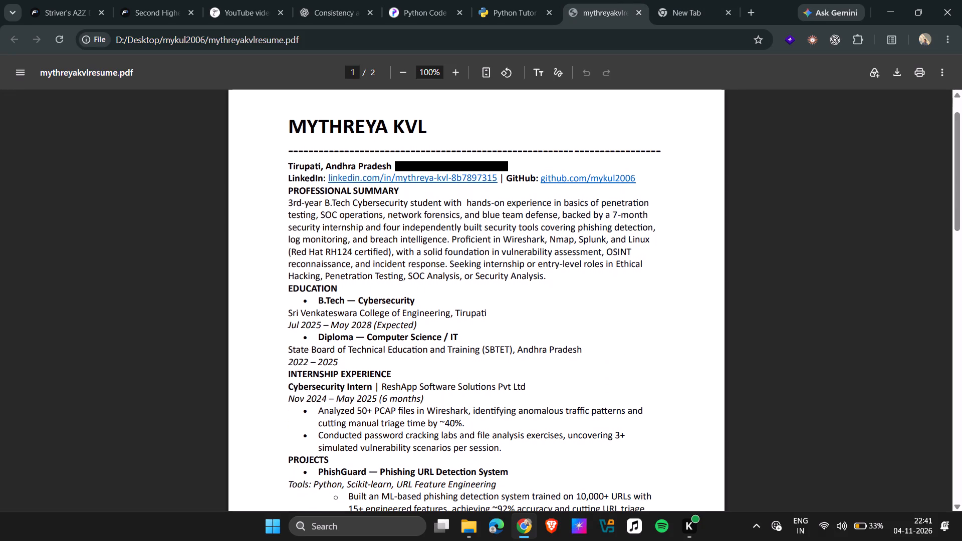
{"action": "scroll", "coordinate": [439, 321], "scroll_direction": "down", "scroll_amount": 1}
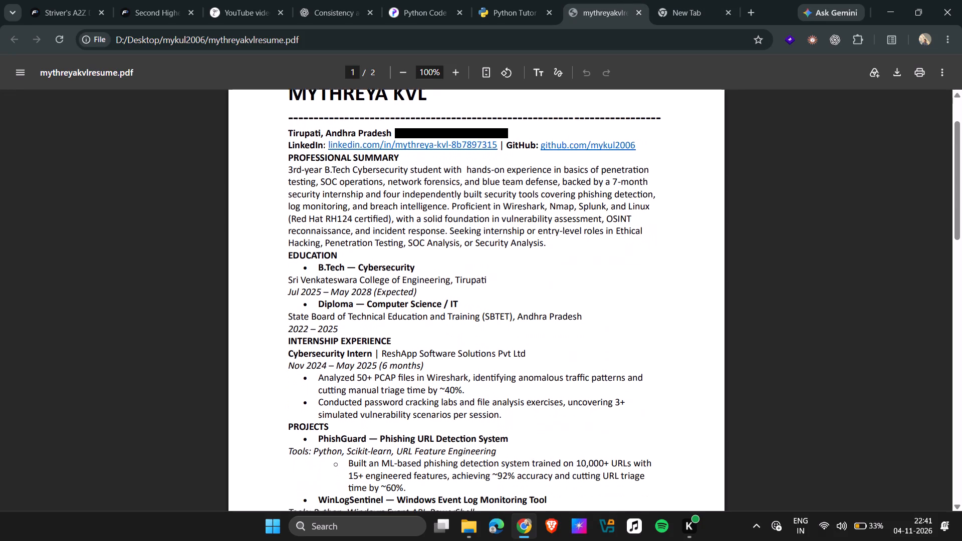
{"action": "scroll", "coordinate": [439, 321], "scroll_direction": "down", "scroll_amount": 1}
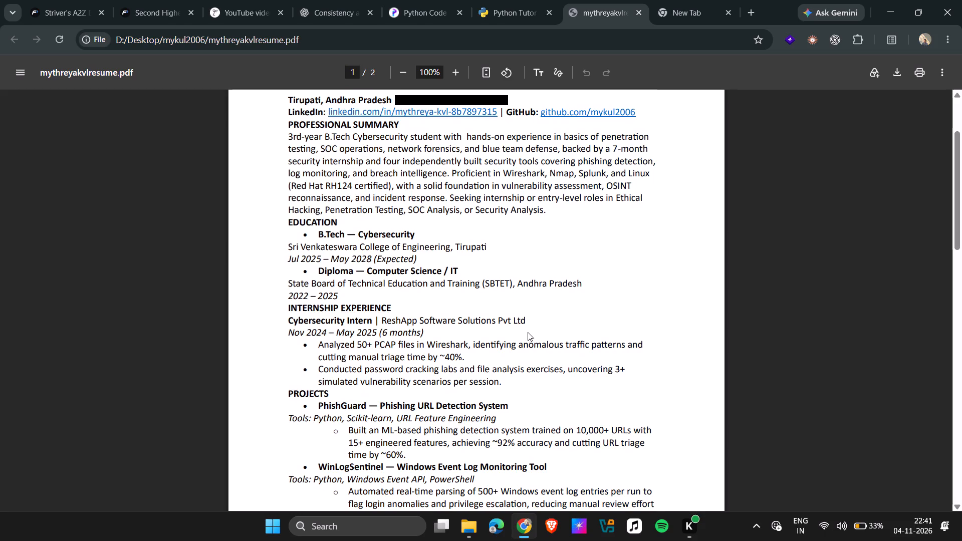
{"action": "scroll", "coordinate": [527, 332], "scroll_direction": "down", "scroll_amount": 1}
{"action": "scroll", "coordinate": [415, 332], "scroll_direction": "down", "scroll_amount": 1}
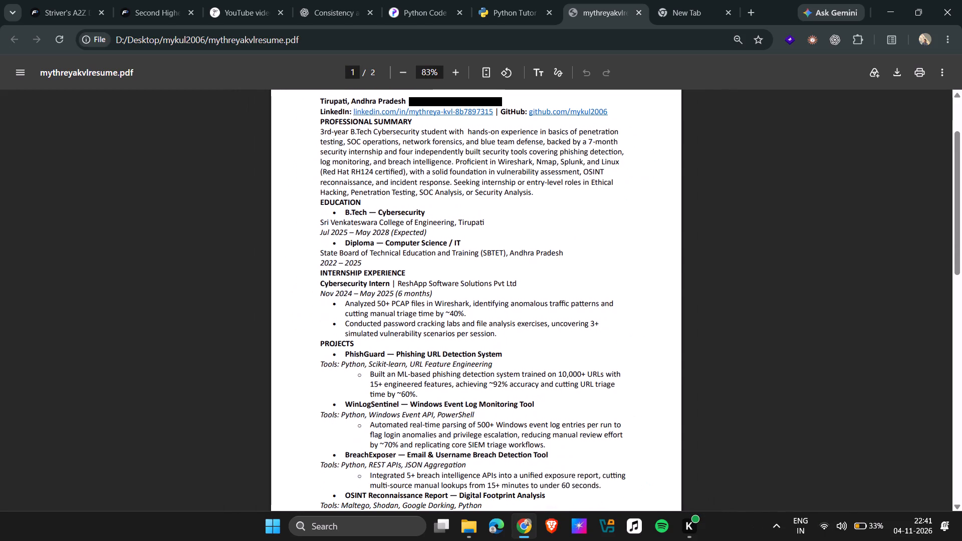
{"action": "scroll", "coordinate": [415, 332], "scroll_direction": "down", "scroll_amount": 1}
{"action": "scroll", "coordinate": [491, 311], "scroll_direction": "down", "scroll_amount": 1}
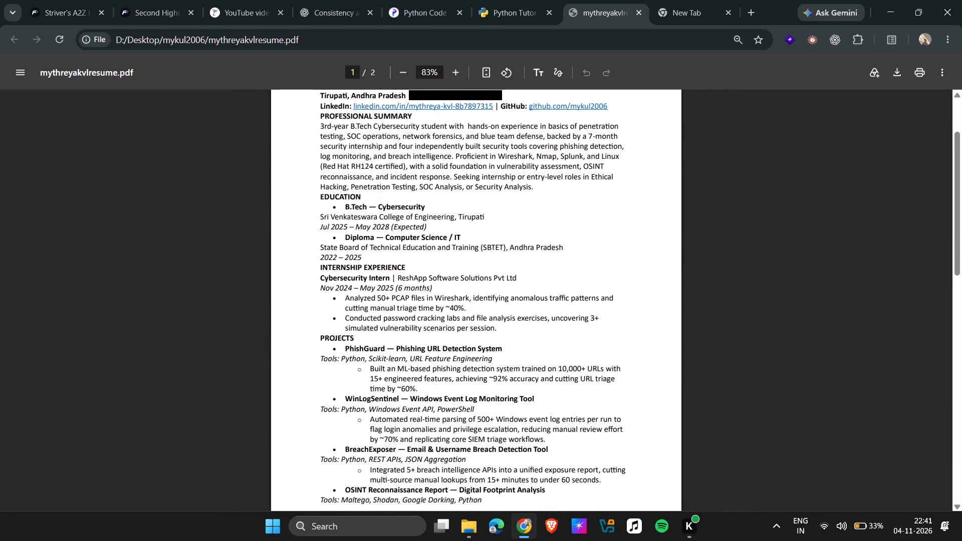
{"action": "scroll", "coordinate": [491, 311], "scroll_direction": "down", "scroll_amount": 2}
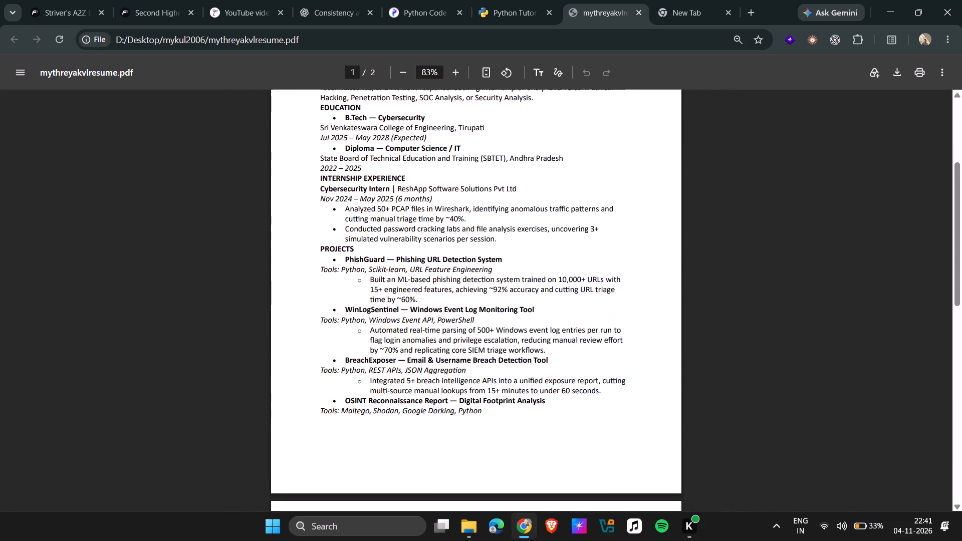
{"action": "scroll", "coordinate": [491, 311], "scroll_direction": "down", "scroll_amount": 4}
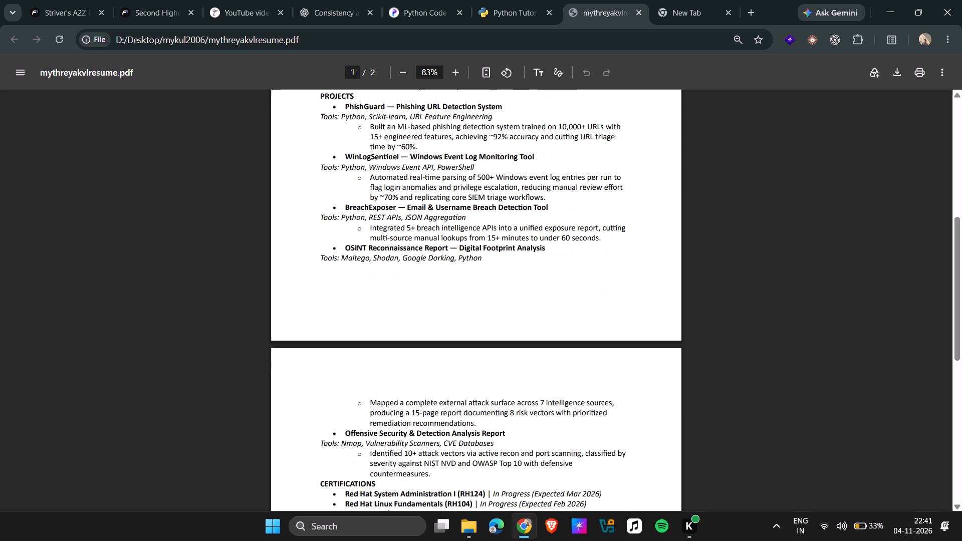
{"action": "scroll", "coordinate": [491, 311], "scroll_direction": "down", "scroll_amount": 3}
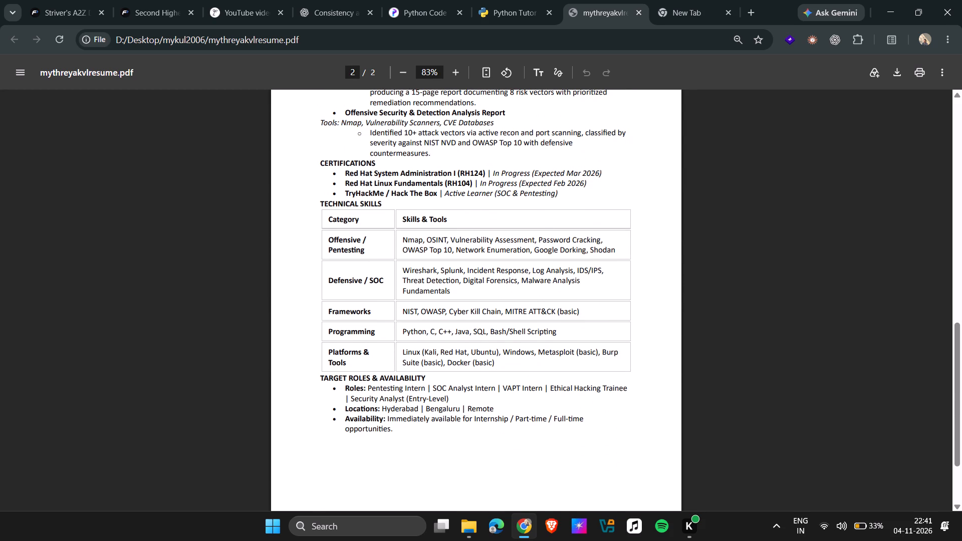
{"action": "scroll", "coordinate": [505, 350], "scroll_direction": "down", "scroll_amount": 2}
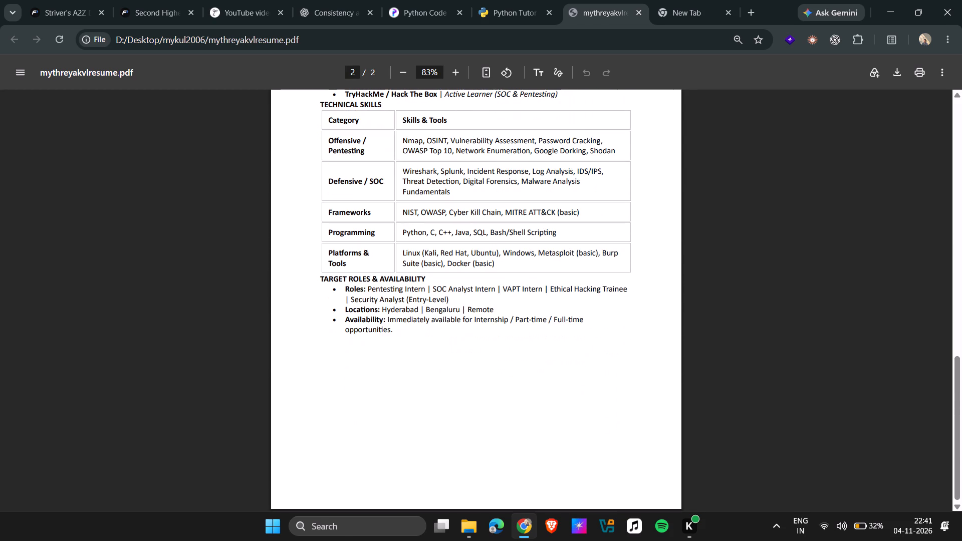
{"action": "scroll", "coordinate": [505, 350], "scroll_direction": "down", "scroll_amount": 1}
{"action": "left_click_drag", "start_coordinate": [415, 327], "coordinate": [321, 287]}
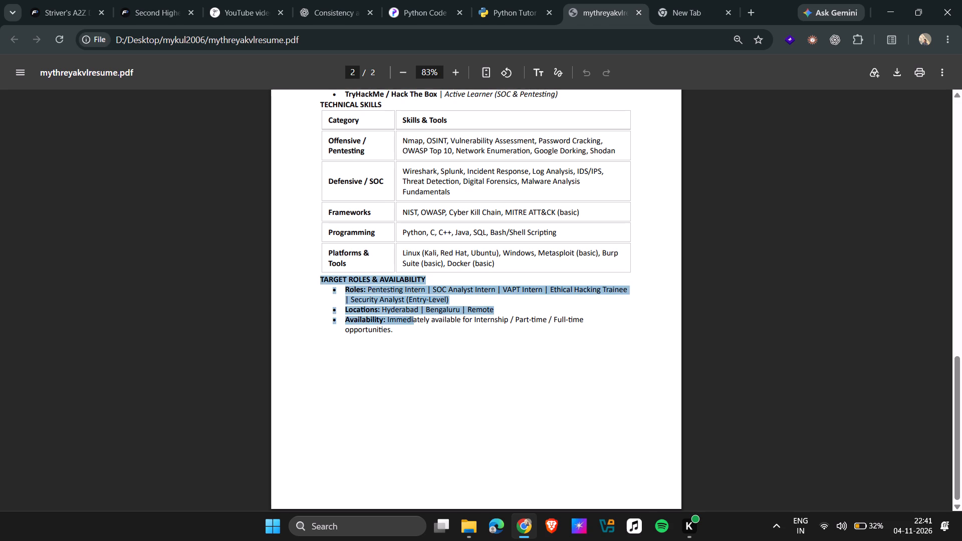
{"action": "left_click_drag", "start_coordinate": [321, 287], "coordinate": [444, 352]}
{"action": "left_click", "coordinate": [444, 352]}
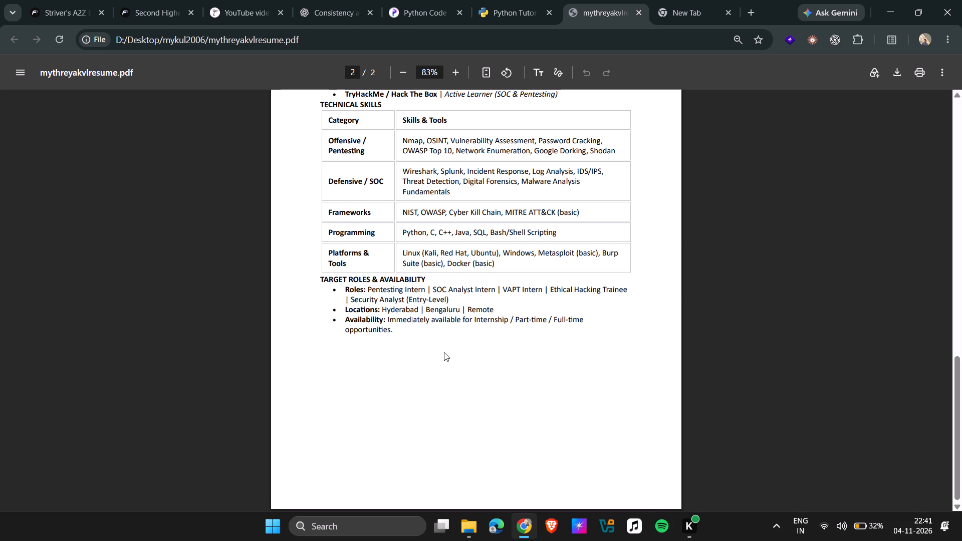
Look back over the resume from the technical skills up to the header and professional summary on page 1.
{"action": "scroll", "coordinate": [444, 352], "scroll_direction": "up", "scroll_amount": 1}
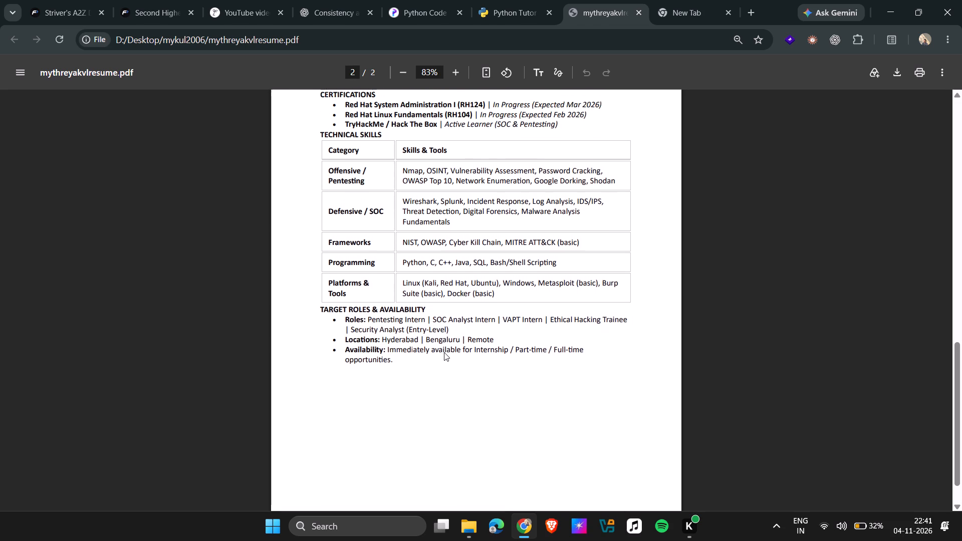
{"action": "scroll", "coordinate": [444, 352], "scroll_direction": "up", "scroll_amount": 1}
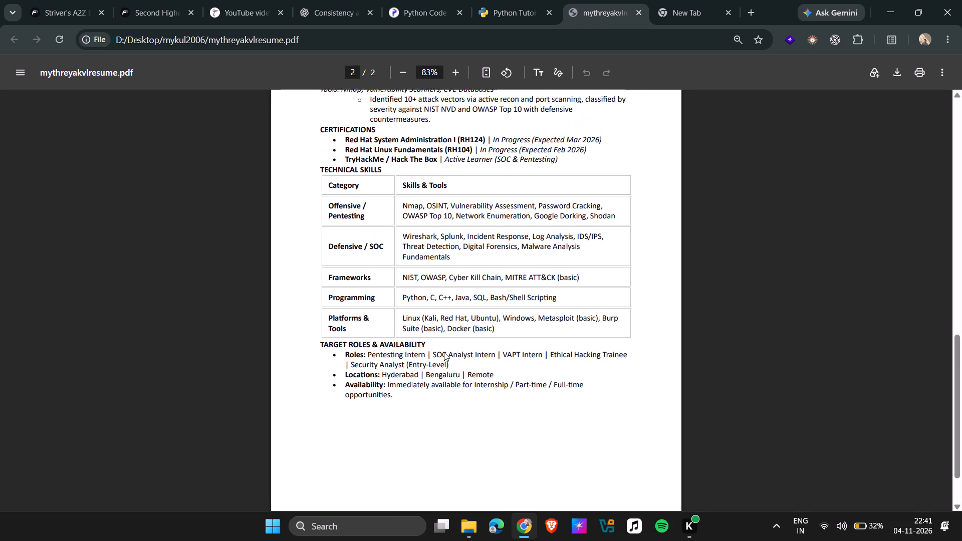
{"action": "scroll", "coordinate": [444, 352], "scroll_direction": "up", "scroll_amount": 6}
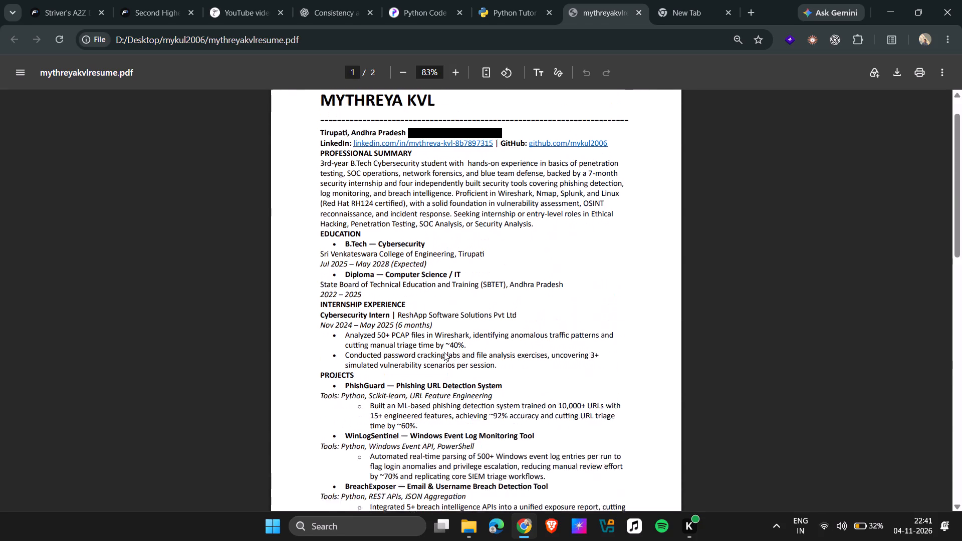
{"action": "scroll", "coordinate": [444, 352], "scroll_direction": "up", "scroll_amount": 2}
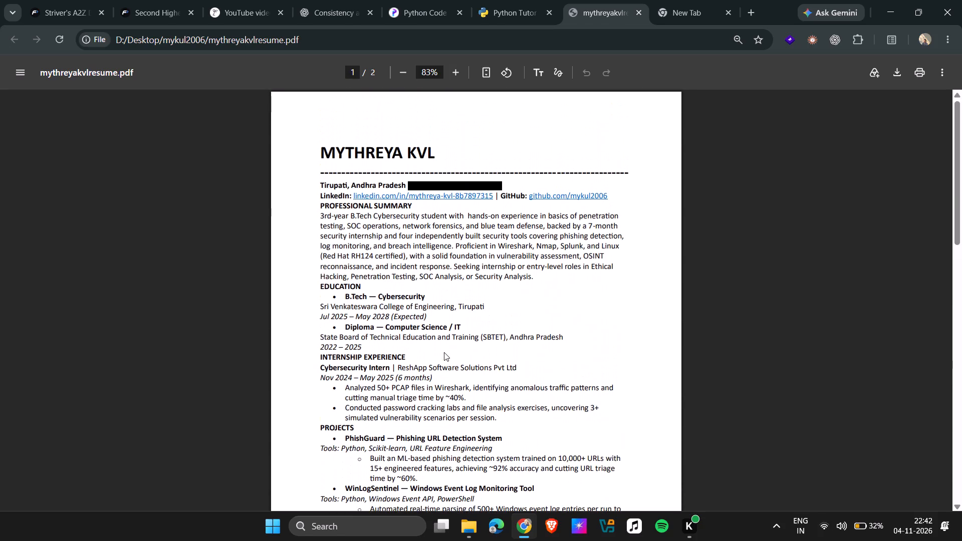
{"action": "scroll", "coordinate": [444, 352], "scroll_direction": "down", "scroll_amount": 1}
{"action": "scroll", "coordinate": [444, 352], "scroll_direction": "up", "scroll_amount": 1}
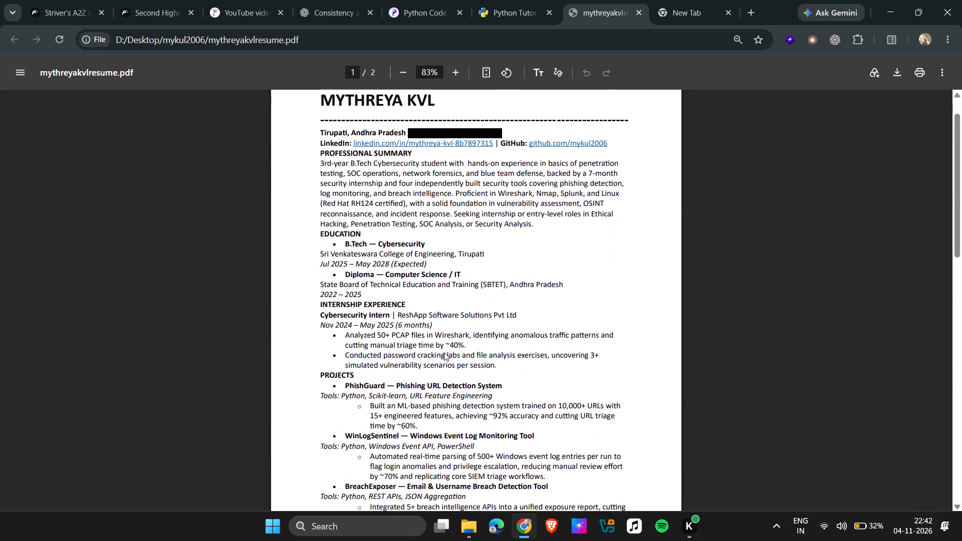
{"action": "scroll", "coordinate": [444, 352], "scroll_direction": "up", "scroll_amount": 2}
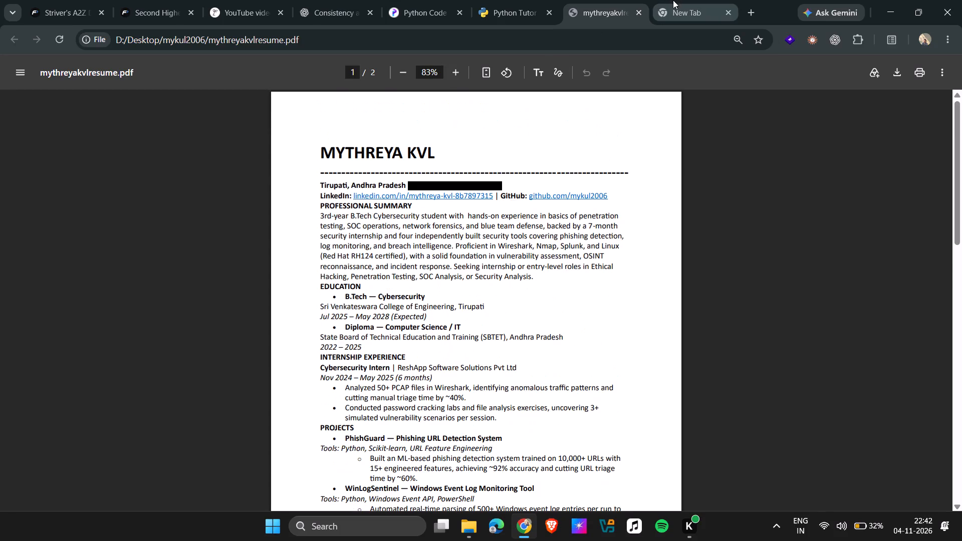
In the blank browser tab, search Google for "cyber security resume for freshers with no experience".
{"action": "left_click", "coordinate": [672, 1]}
{"action": "left_click", "coordinate": [395, 237]}
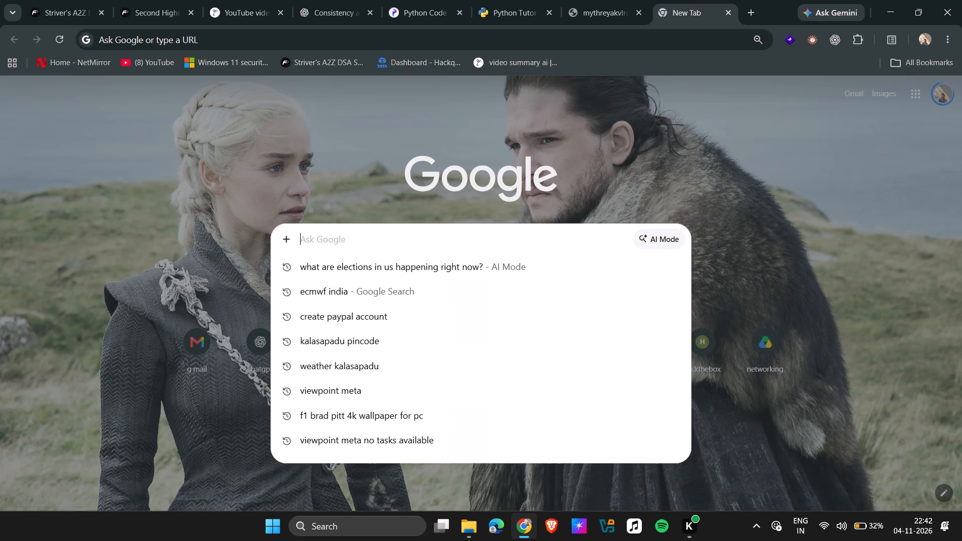
{"action": "type", "text": "cybersecurt"}
{"action": "key", "text": "BackSpace"}
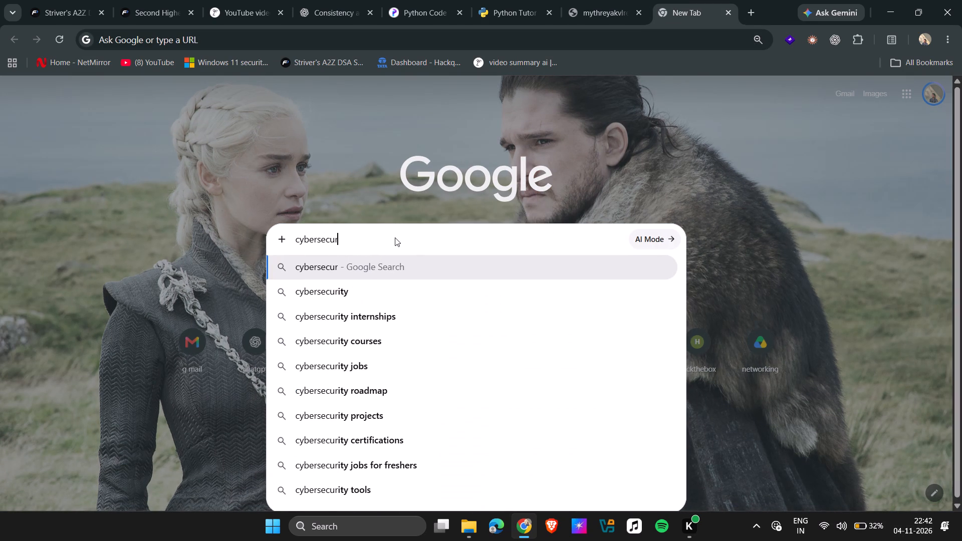
{"action": "type", "text": "ity"}
{"action": "key", "text": "space"}
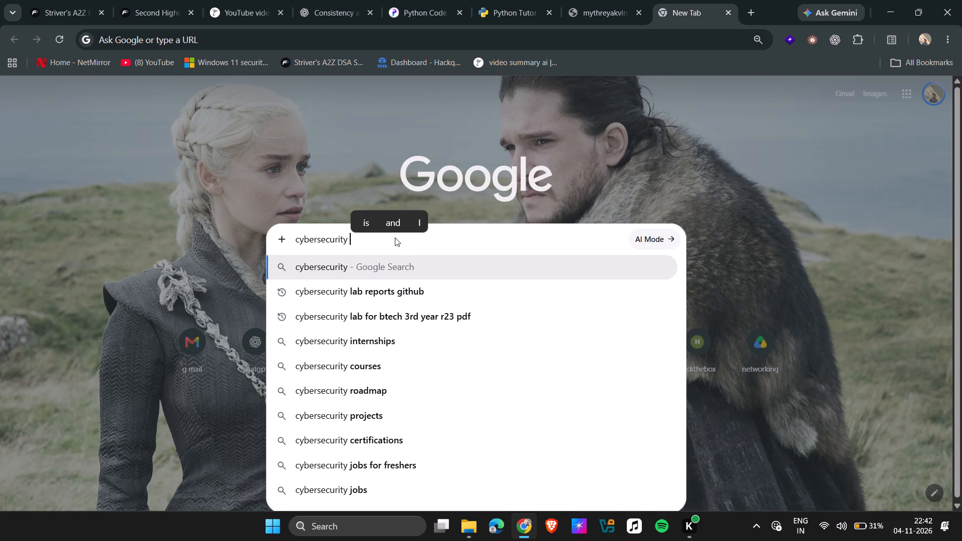
{"action": "type", "text": "cv for freshers"}
{"action": "key", "text": "space"}
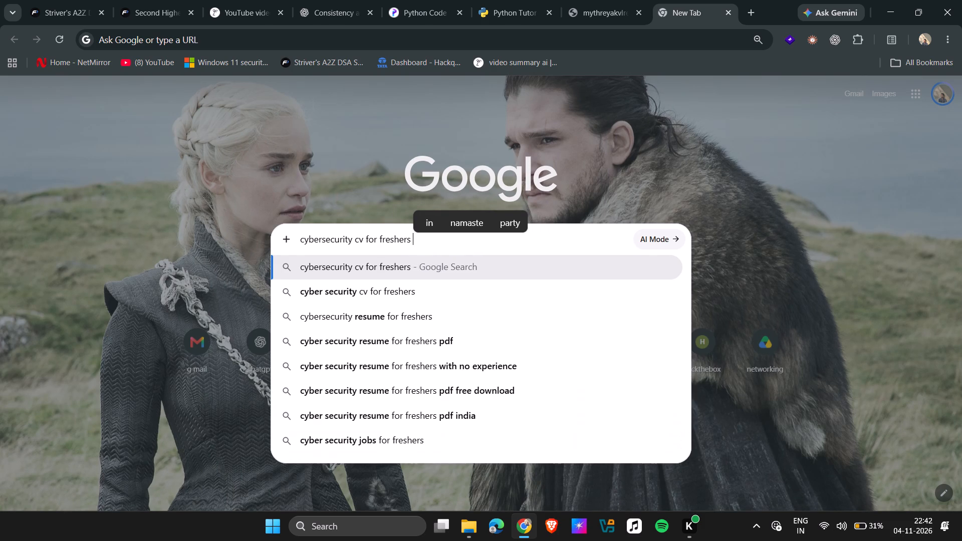
{"action": "left_click", "coordinate": [424, 363]}
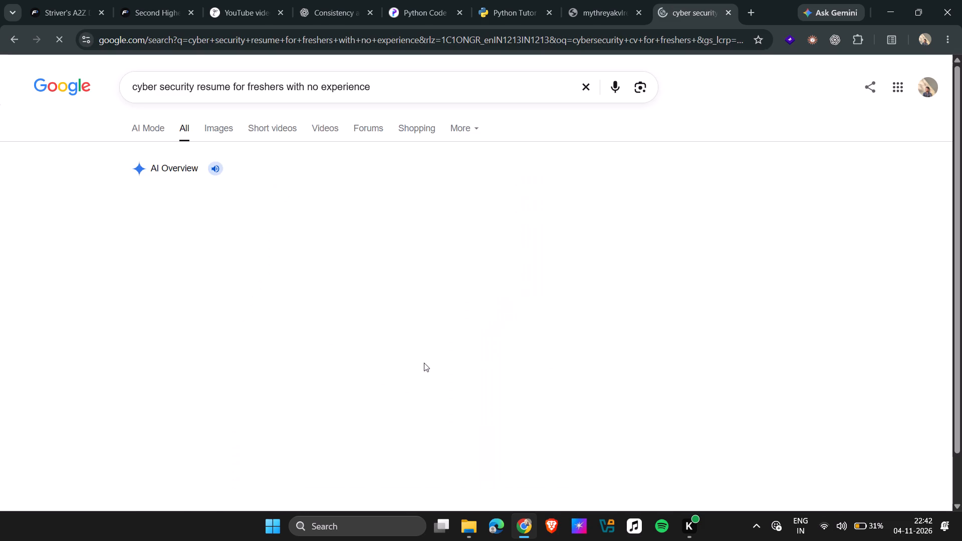
Look through the search results and open Teal's "6+ Cybersecurity Resume Examples [with Free Templates]" page.
{"action": "scroll", "coordinate": [277, 331], "scroll_direction": "down", "scroll_amount": 5}
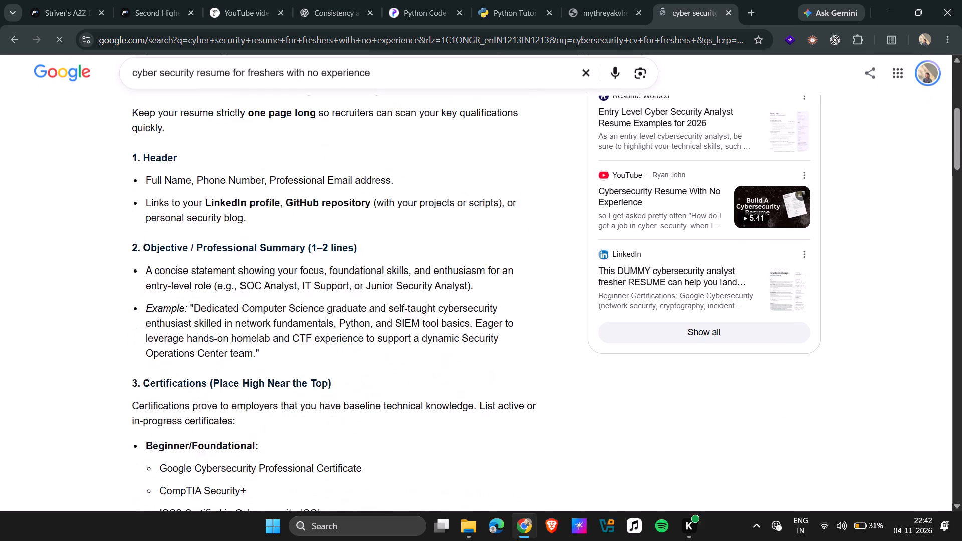
{"action": "scroll", "coordinate": [277, 331], "scroll_direction": "down", "scroll_amount": 6}
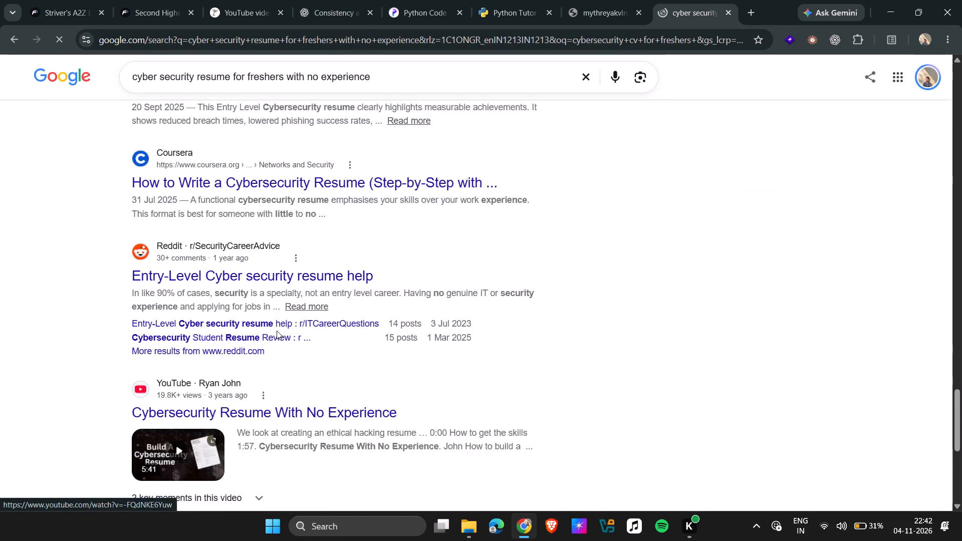
{"action": "scroll", "coordinate": [277, 331], "scroll_direction": "down", "scroll_amount": 1}
{"action": "scroll", "coordinate": [277, 331], "scroll_direction": "up", "scroll_amount": 1}
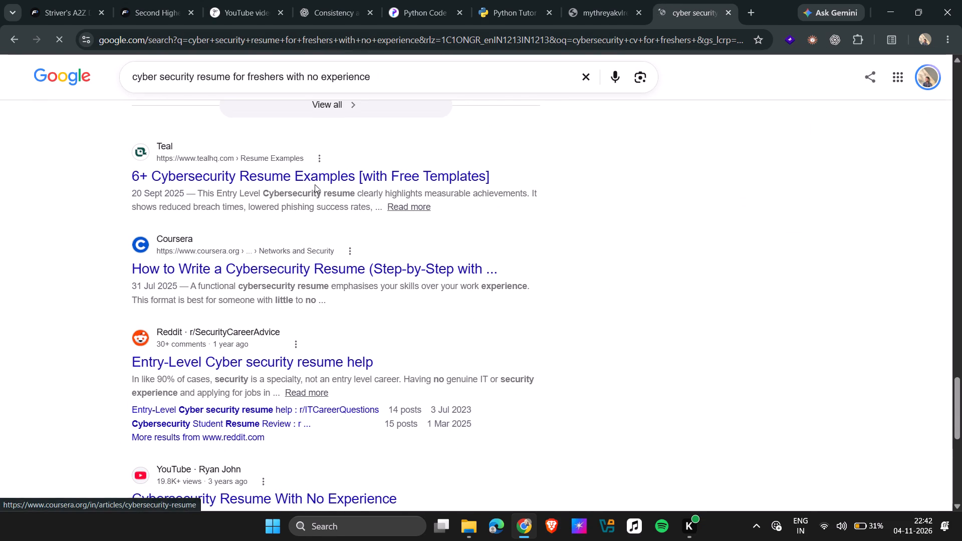
{"action": "left_click", "coordinate": [322, 177]}
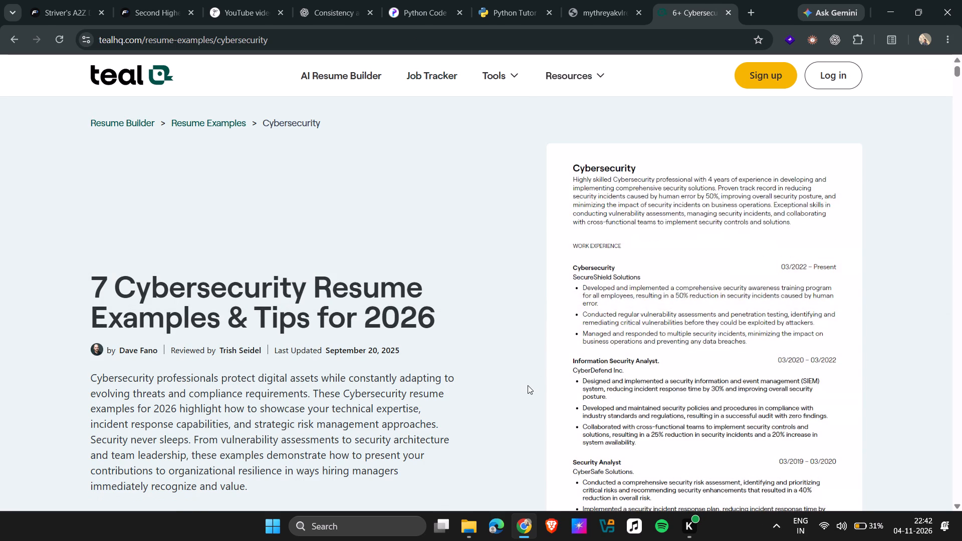
Read Teal's Cybersecurity resume example from its summary and work experience through skills, education and certifications.
{"action": "scroll", "coordinate": [528, 385], "scroll_direction": "down", "scroll_amount": 8}
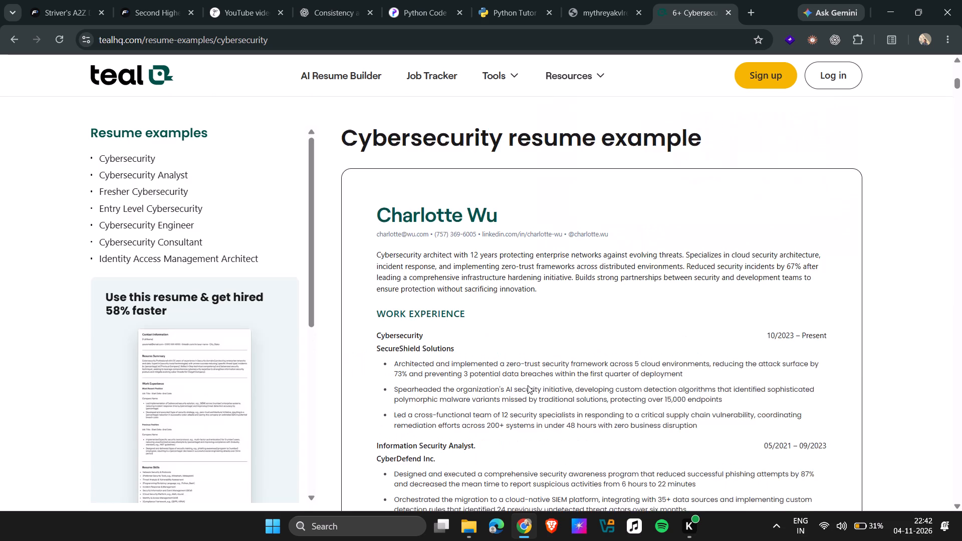
{"action": "scroll", "coordinate": [528, 385], "scroll_direction": "down", "scroll_amount": 2}
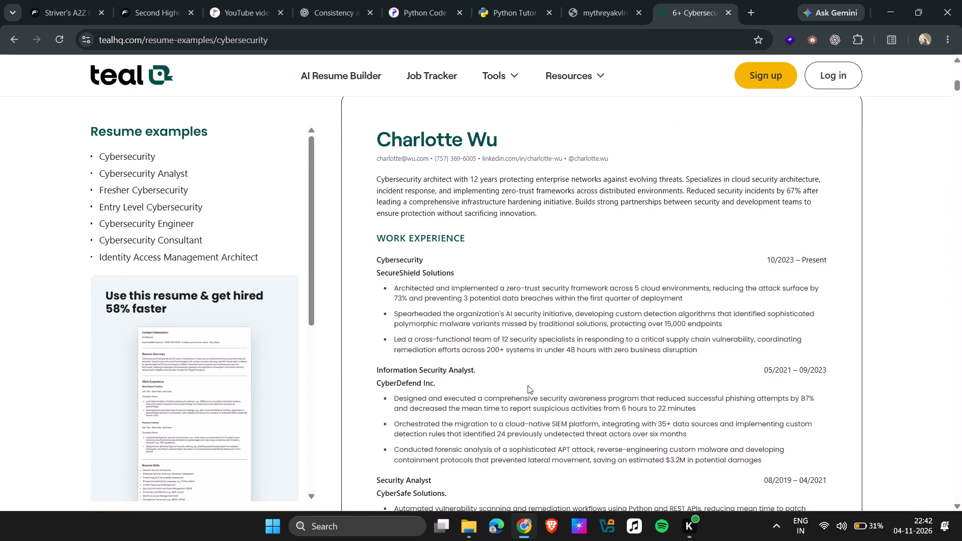
{"action": "scroll", "coordinate": [528, 385], "scroll_direction": "down", "scroll_amount": 2}
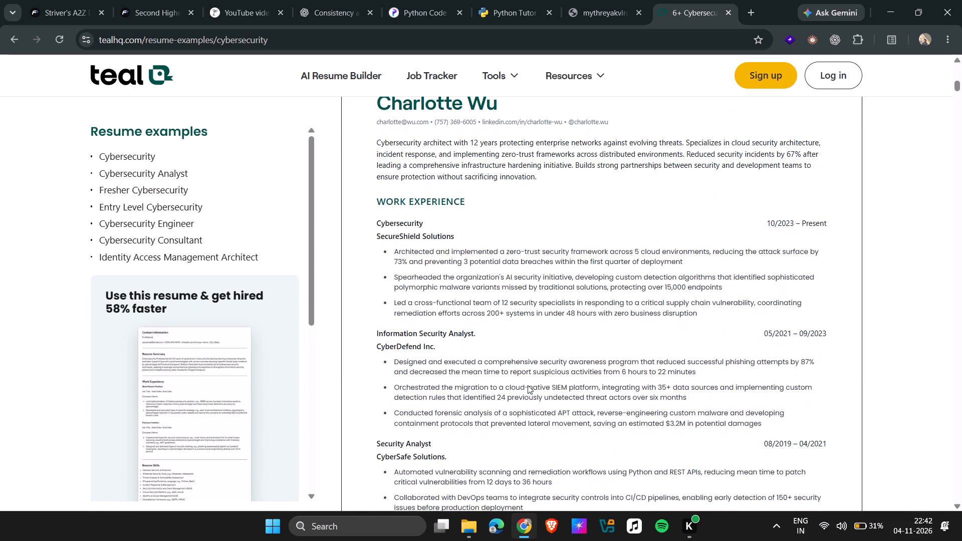
{"action": "scroll", "coordinate": [528, 385], "scroll_direction": "down", "scroll_amount": 4}
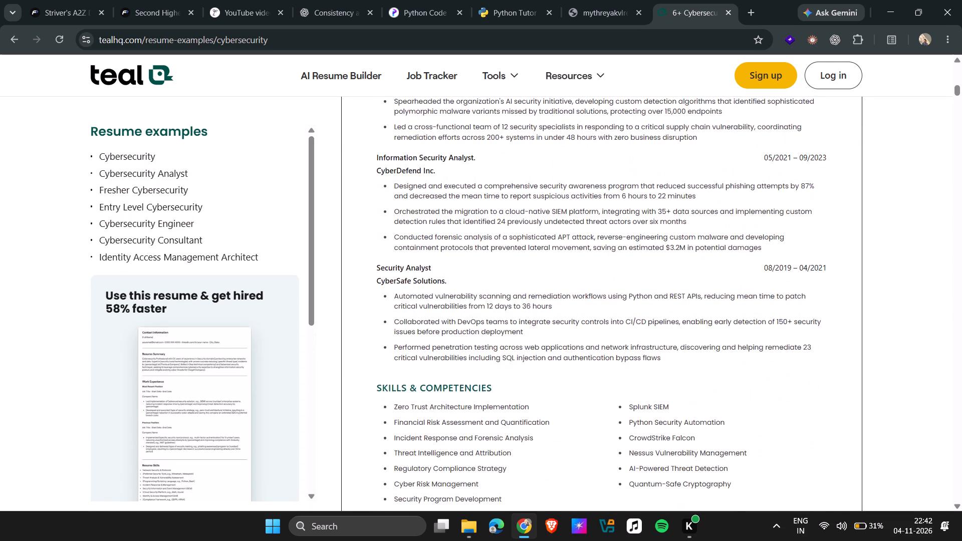
{"action": "scroll", "coordinate": [528, 385], "scroll_direction": "down", "scroll_amount": 2}
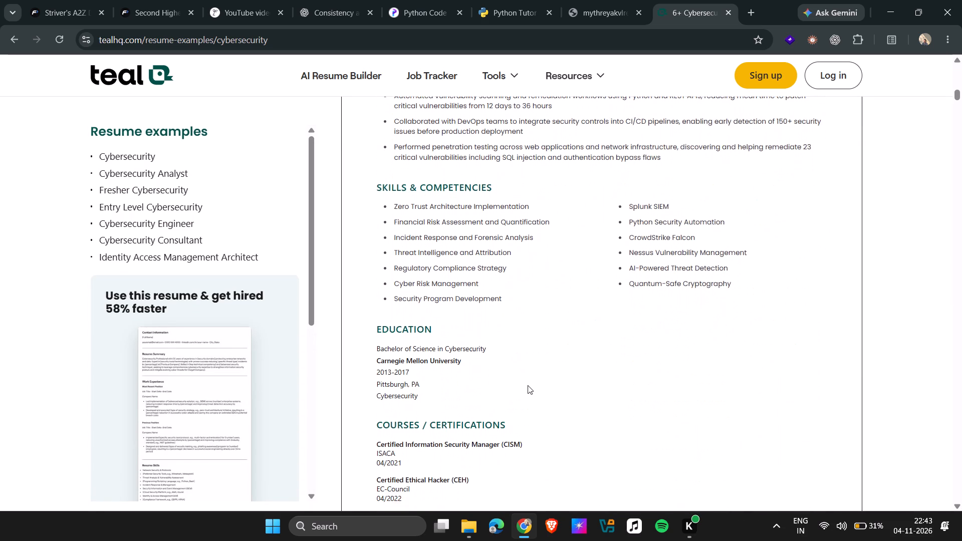
{"action": "scroll", "coordinate": [528, 385], "scroll_direction": "down", "scroll_amount": 3}
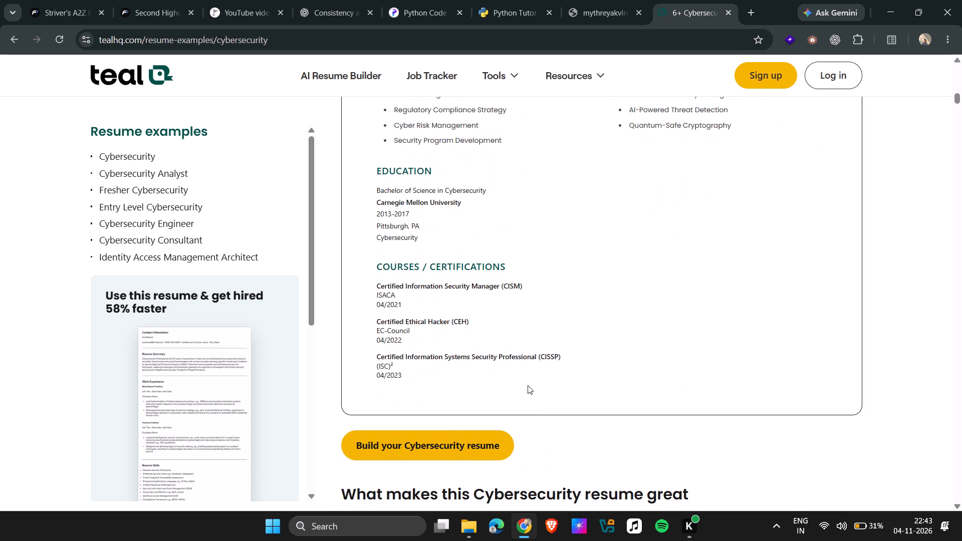
{"action": "scroll", "coordinate": [528, 385], "scroll_direction": "down", "scroll_amount": 1}
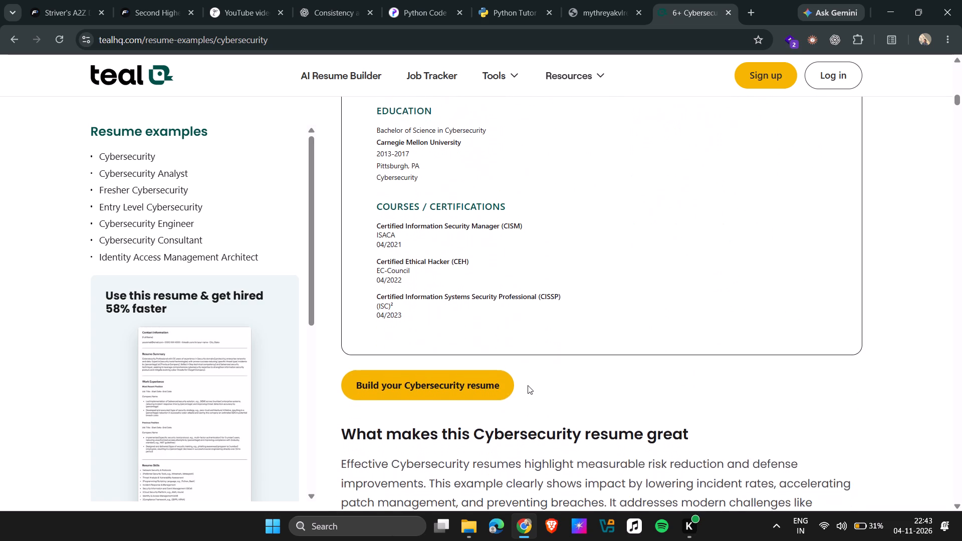
Read Teal's Cybersecurity Analyst resume example from its summary and work experience through skills, education and certifications.
{"action": "scroll", "coordinate": [528, 385], "scroll_direction": "down", "scroll_amount": 5}
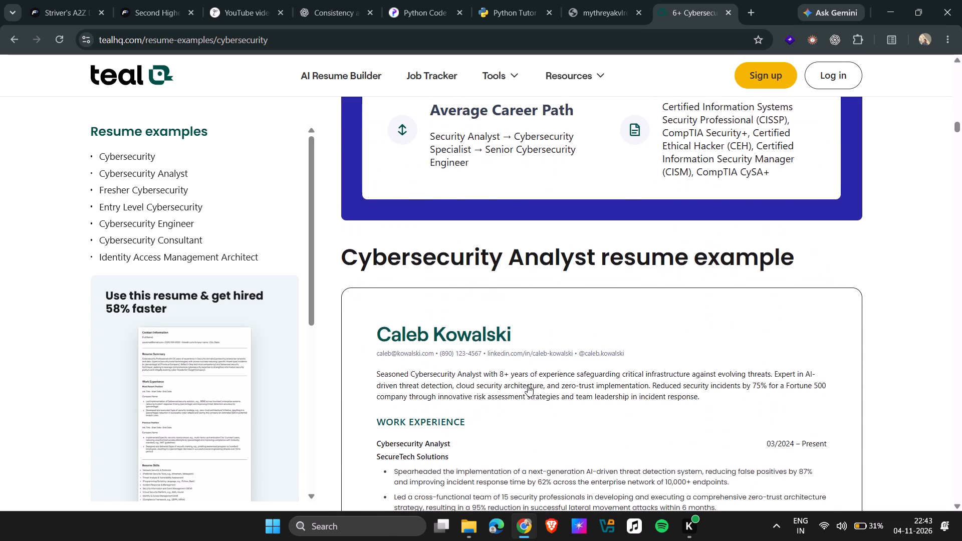
{"action": "scroll", "coordinate": [528, 385], "scroll_direction": "down", "scroll_amount": 3}
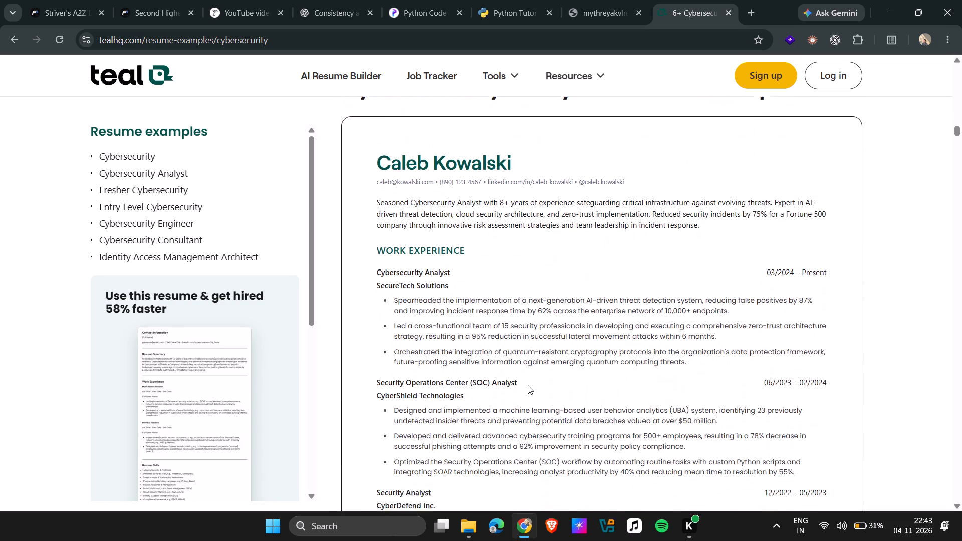
{"action": "scroll", "coordinate": [528, 385], "scroll_direction": "down", "scroll_amount": 4}
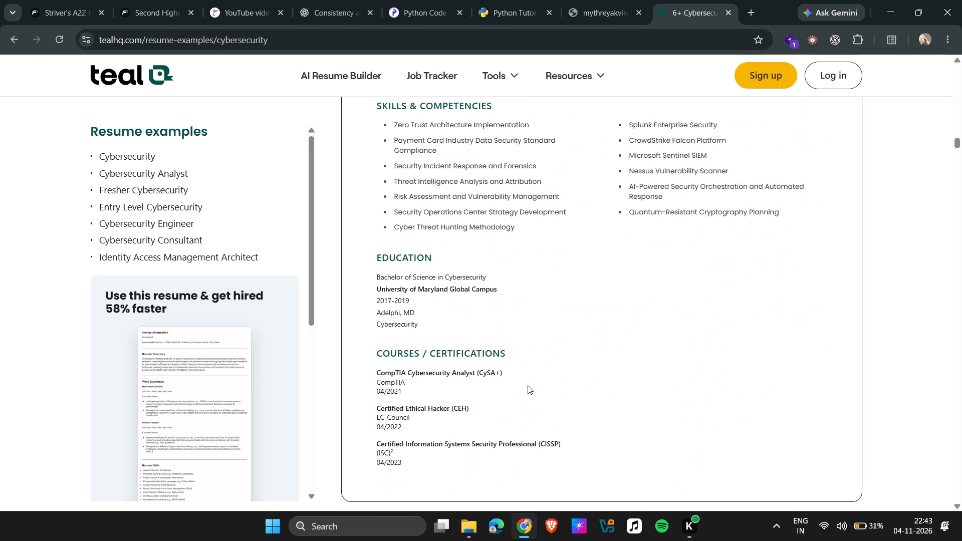
{"action": "scroll", "coordinate": [528, 385], "scroll_direction": "down", "scroll_amount": 3}
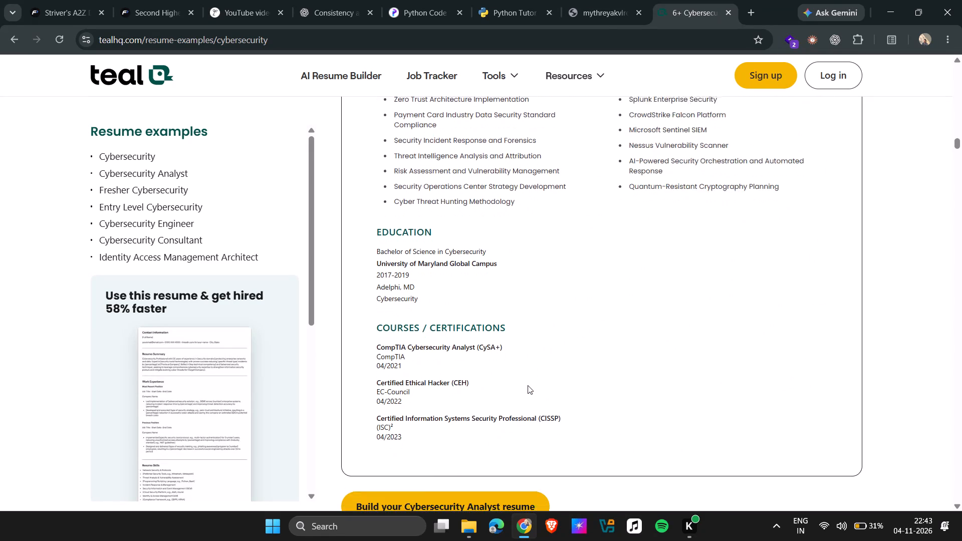
{"action": "scroll", "coordinate": [528, 385], "scroll_direction": "down", "scroll_amount": 1}
Look back over the Cybersecurity Analyst example's skills and work experience and return to the beginning of the Teal page.
{"action": "scroll", "coordinate": [528, 385], "scroll_direction": "up", "scroll_amount": 2}
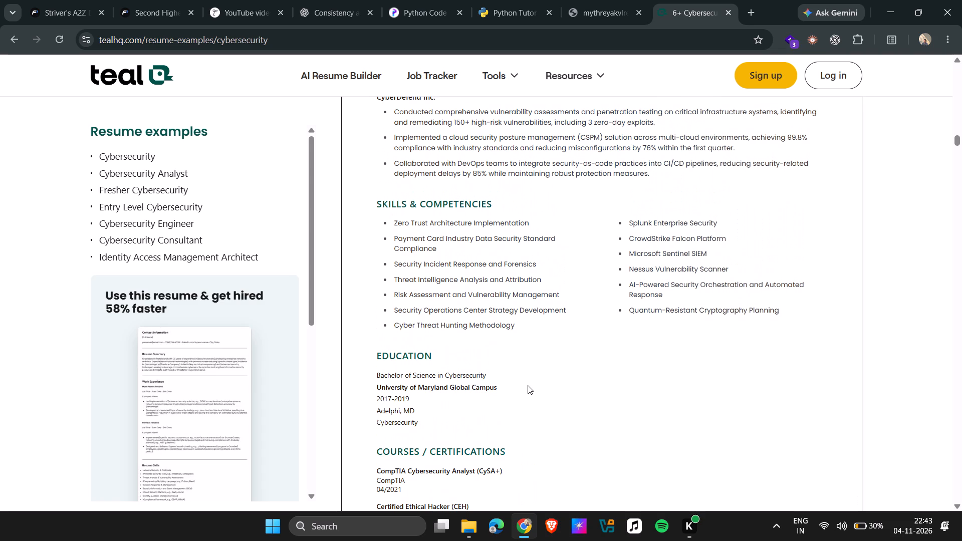
{"action": "scroll", "coordinate": [528, 385], "scroll_direction": "up", "scroll_amount": 3}
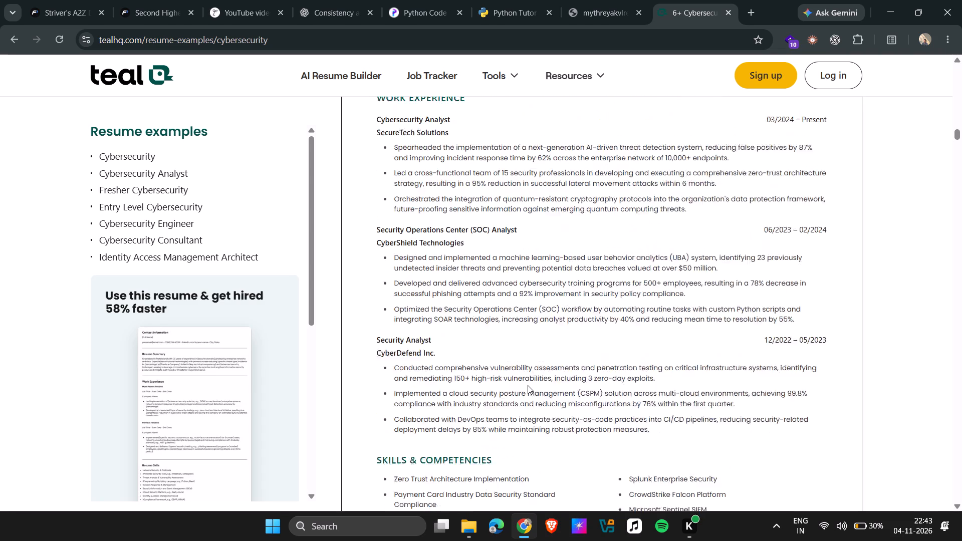
{"action": "scroll", "coordinate": [528, 385], "scroll_direction": "up", "scroll_amount": 10}
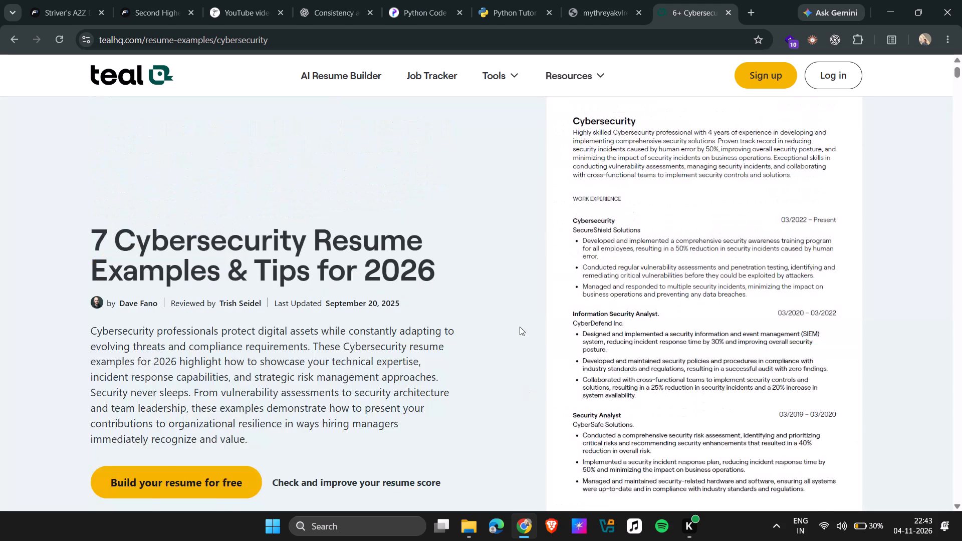
Close the Teal resume examples page and look over page 1 of the resume PDF again.
{"action": "left_click", "coordinate": [727, 10]}
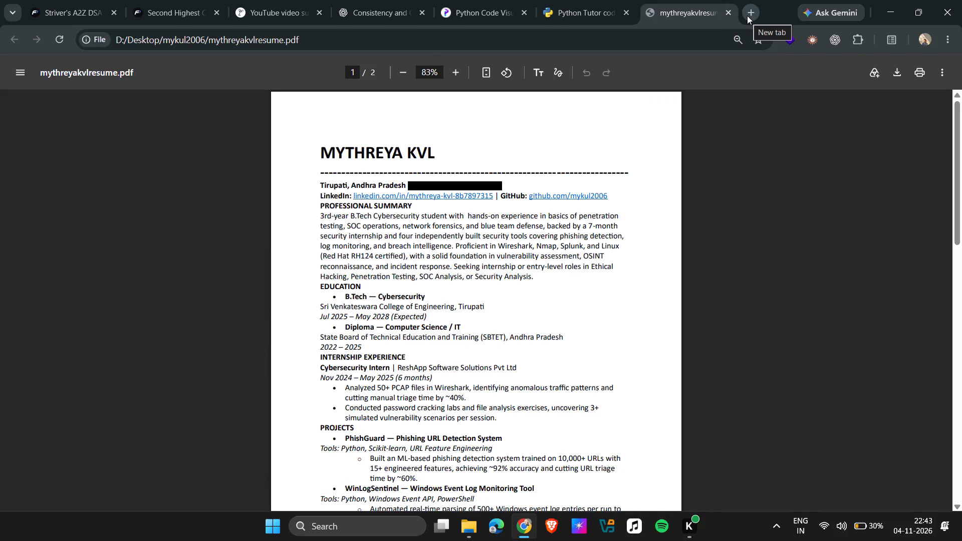
{"action": "scroll", "coordinate": [538, 340], "scroll_direction": "down", "scroll_amount": 1}
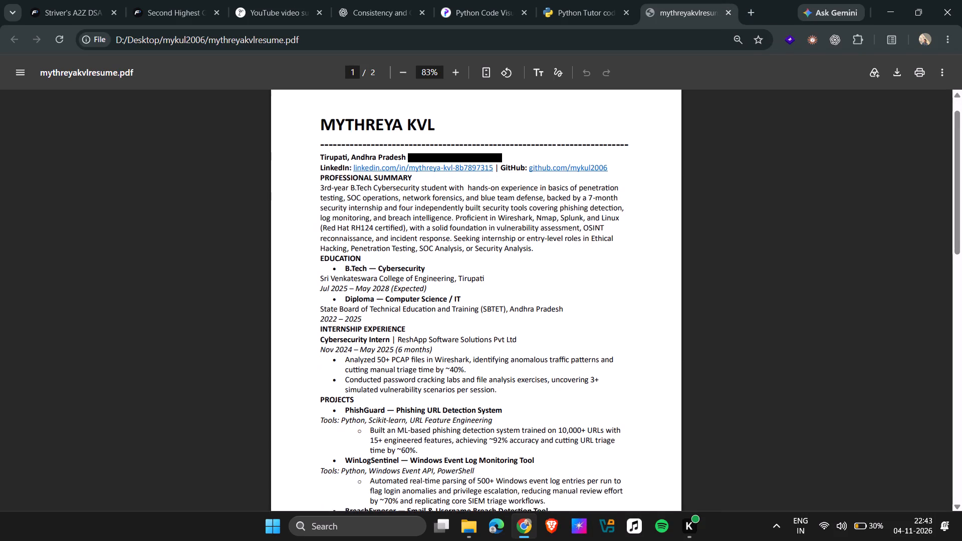
{"action": "scroll", "coordinate": [538, 340], "scroll_direction": "down", "scroll_amount": 1}
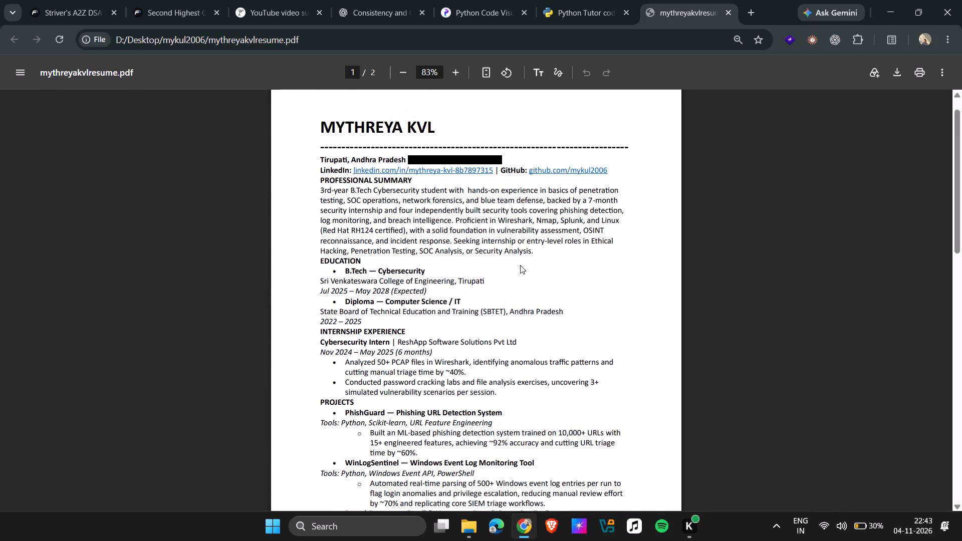
{"action": "scroll", "coordinate": [520, 265], "scroll_direction": "down", "scroll_amount": 1}
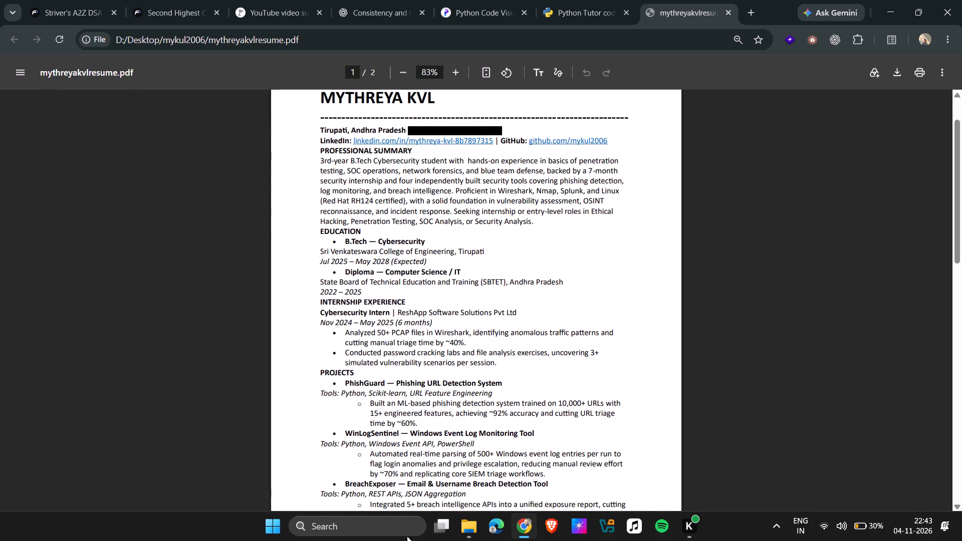
In File Explorer, open the .docx version of the resume in Word and maximize its window.
{"action": "left_click", "coordinate": [468, 533]}
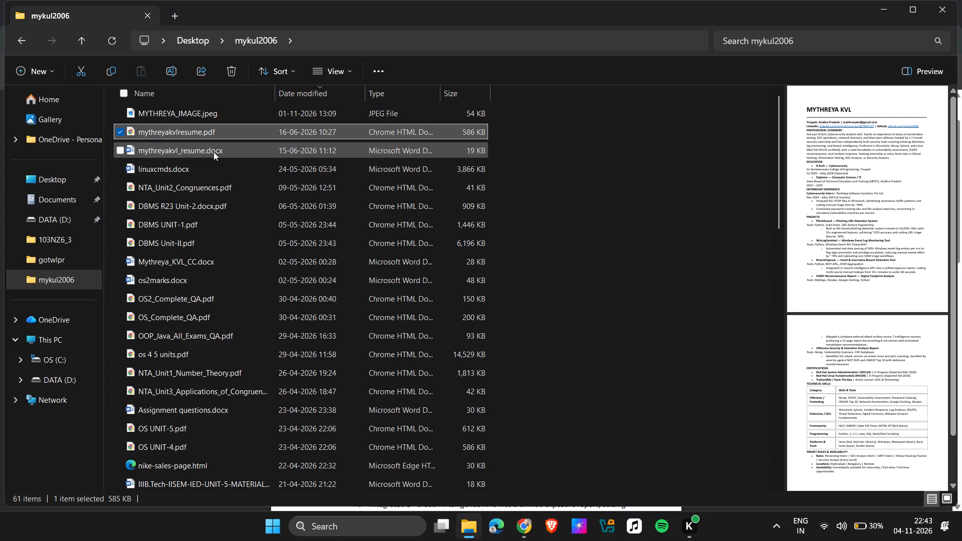
{"action": "double_click", "coordinate": [213, 152]}
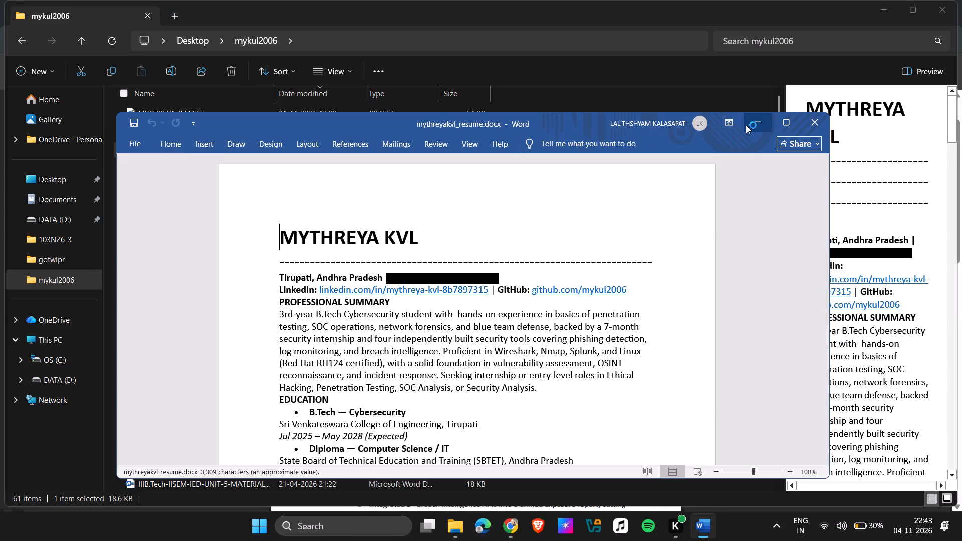
{"action": "left_click", "coordinate": [780, 124]}
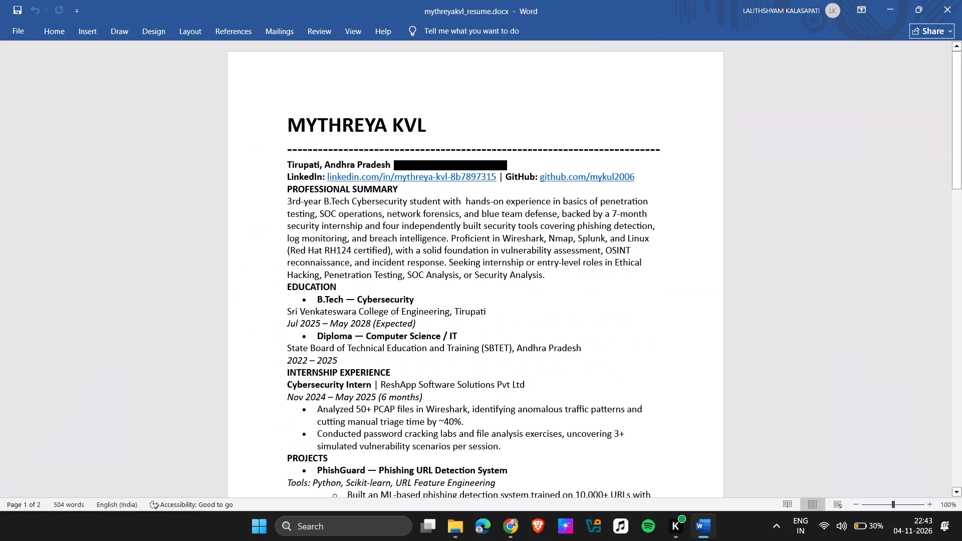
Look through the Word resume's internship experience and projects sections on page 1.
{"action": "scroll", "coordinate": [621, 326], "scroll_direction": "down", "scroll_amount": 3}
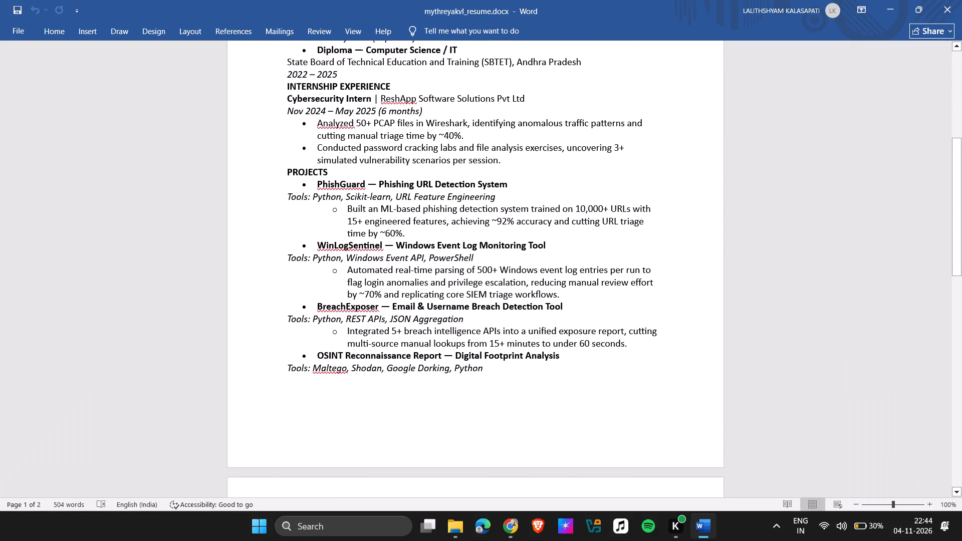
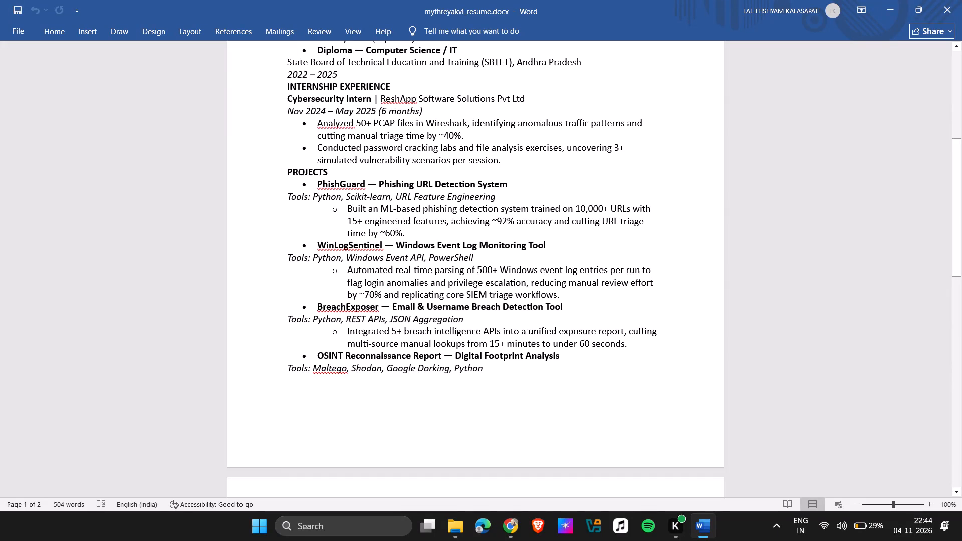
Delete the PhishGuard and BreachExposer entries, including their tools lines and descriptions, from the resume's Projects section.
{"action": "left_click_drag", "start_coordinate": [405, 231], "coordinate": [298, 182]}
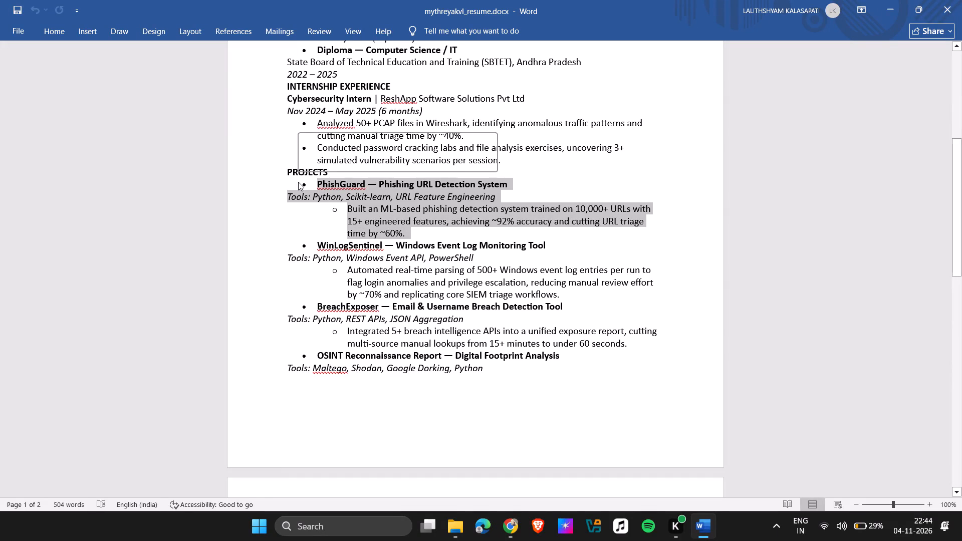
{"action": "key", "text": "BackSpace"}
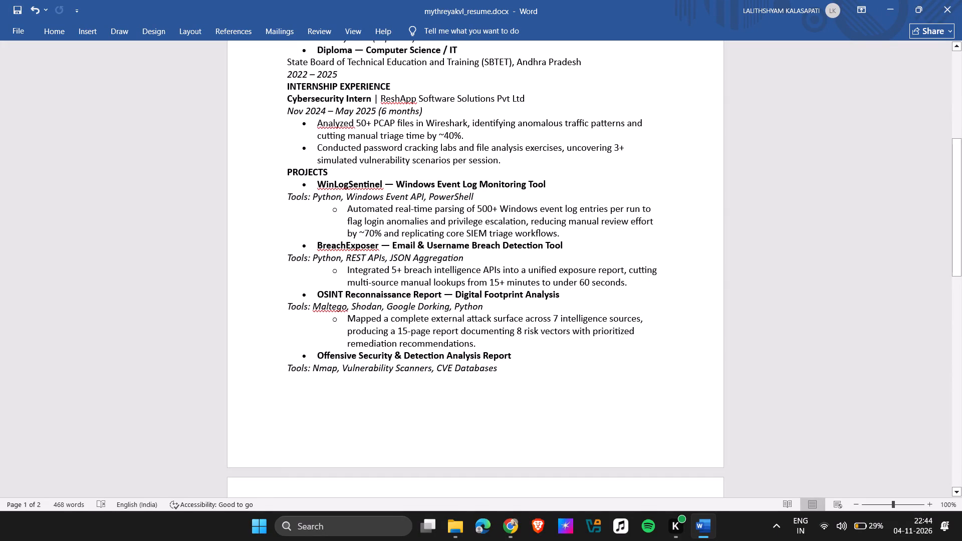
{"action": "left_click_drag", "start_coordinate": [628, 287], "coordinate": [556, 281]}
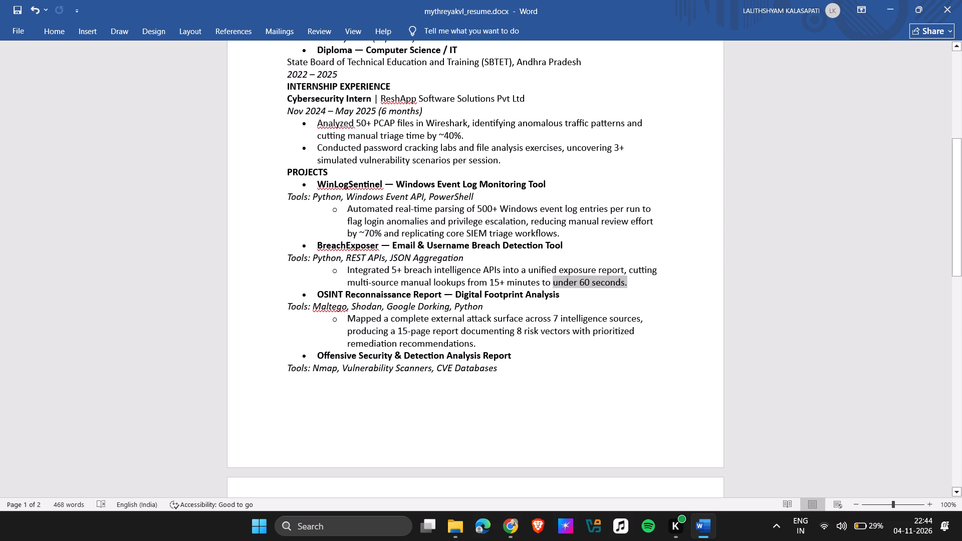
{"action": "left_click_drag", "start_coordinate": [556, 281], "coordinate": [200, 246]}
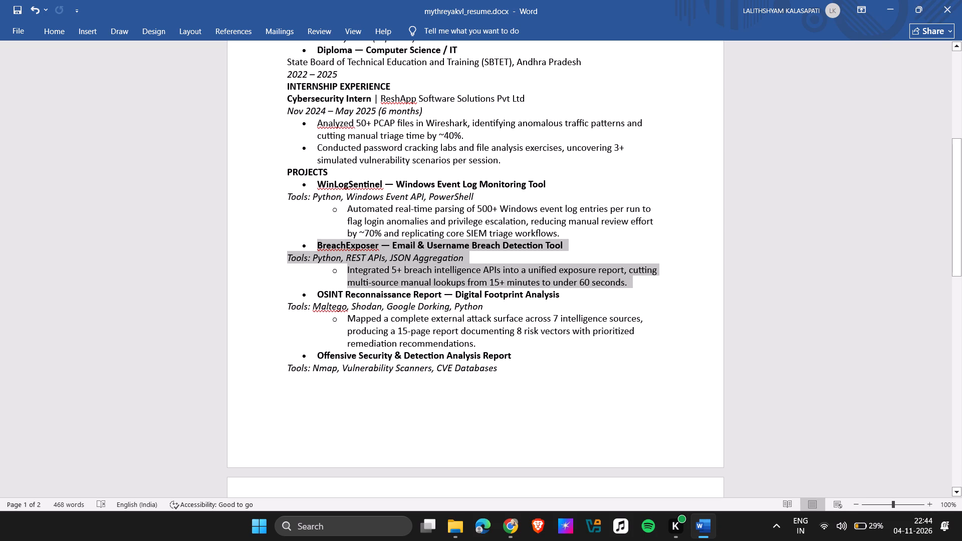
{"action": "left_click_drag", "start_coordinate": [200, 246], "coordinate": [155, 251]}
{"action": "key", "text": "BackSpace"}
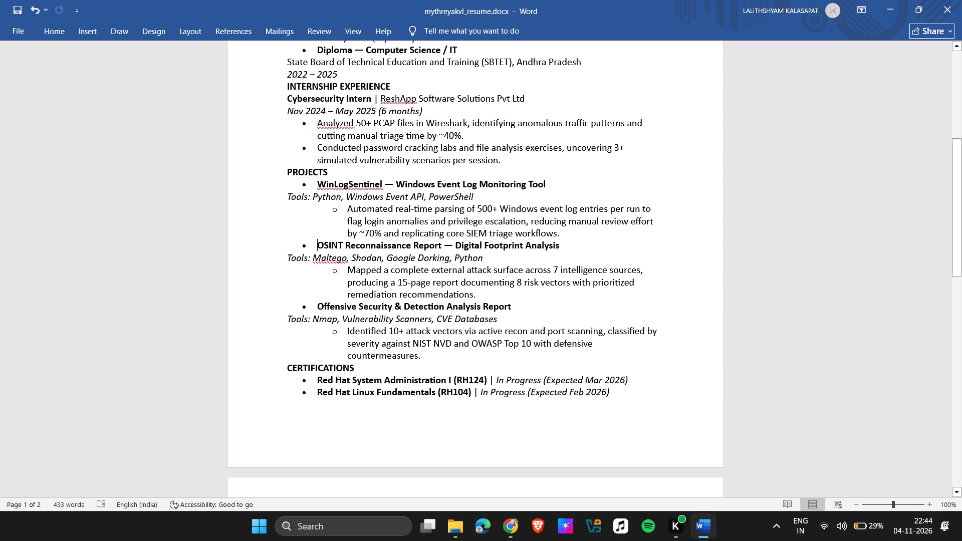
Remove the "In Progress (Expected …)" notes from the RH104 and RH124 entries under Certifications.
{"action": "left_click_drag", "start_coordinate": [619, 395], "coordinate": [569, 381]}
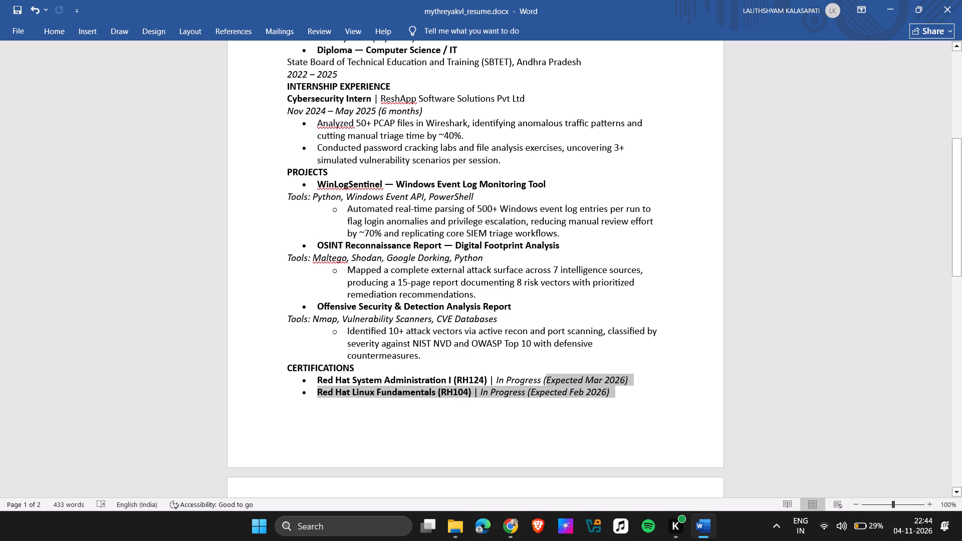
{"action": "left_click_drag", "start_coordinate": [569, 381], "coordinate": [474, 397]}
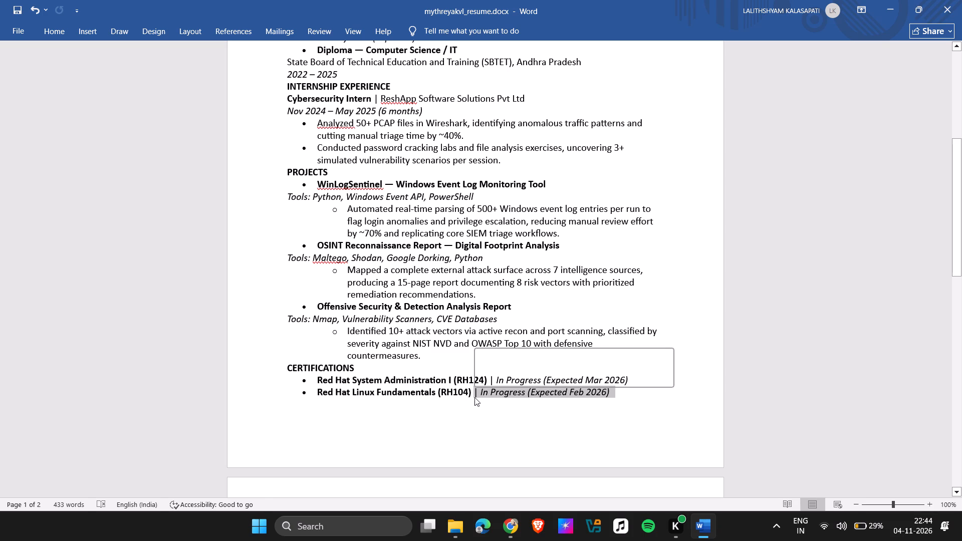
{"action": "key", "text": "BackSpace"}
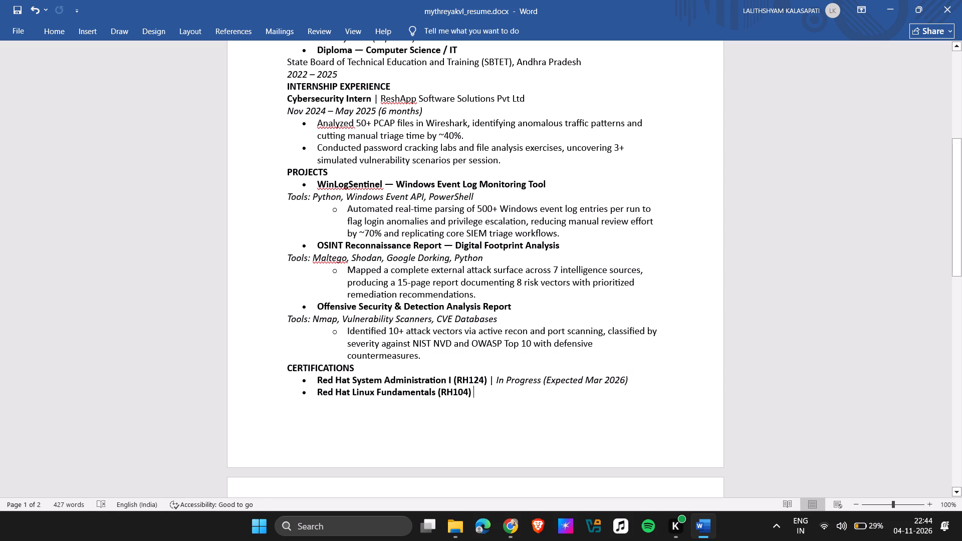
{"action": "left_click_drag", "start_coordinate": [639, 385], "coordinate": [497, 379]}
{"action": "key", "text": "BackSpace"}
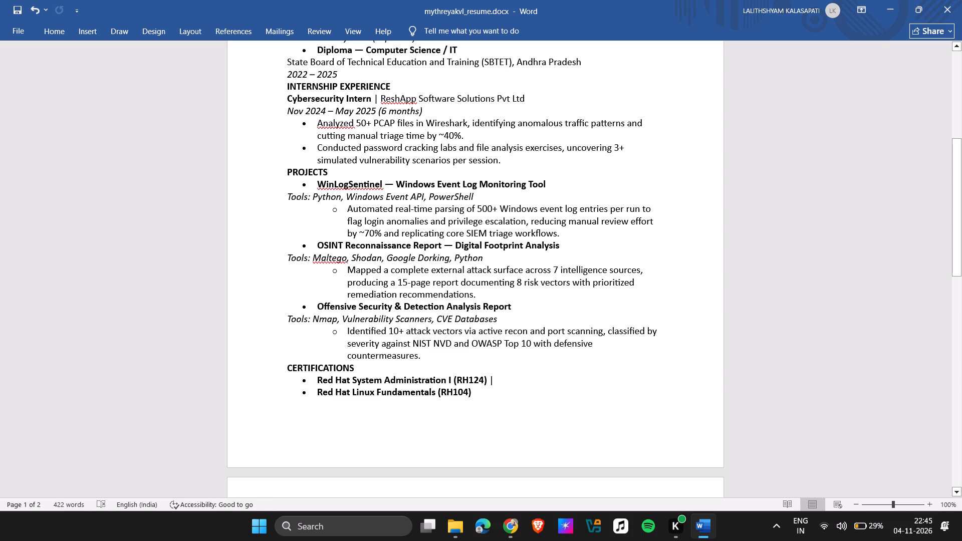
Copy "Linux Fundamentals (RH104)" onto the end of the RH124 certification line and delete the separate Red Hat Linux Fundamentals entry.
{"action": "left_click_drag", "start_coordinate": [472, 395], "coordinate": [415, 395]}
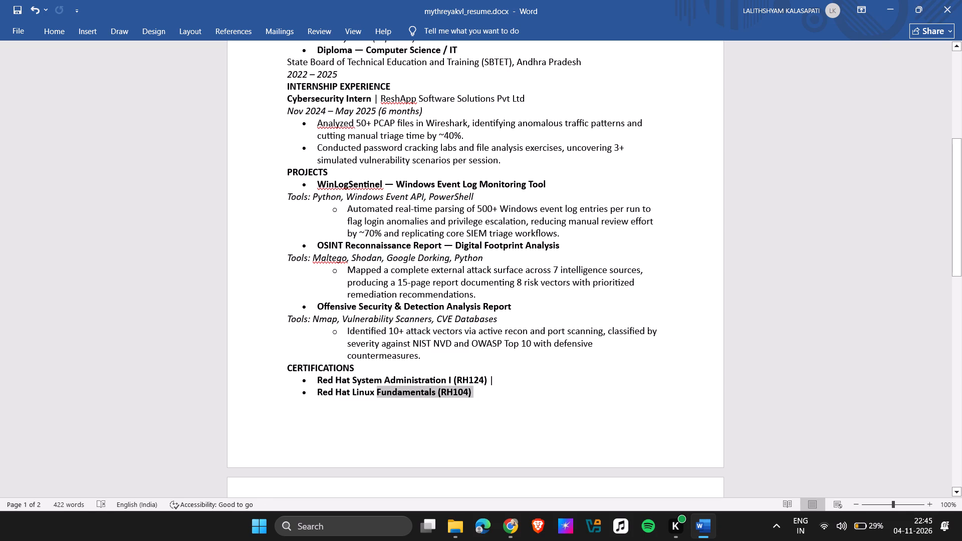
{"action": "left_click_drag", "start_coordinate": [415, 395], "coordinate": [351, 395]}
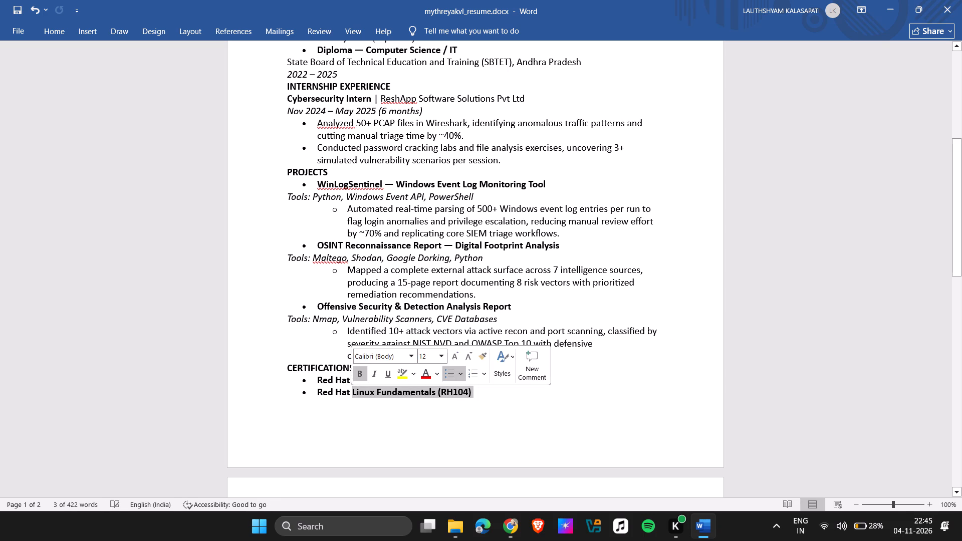
{"action": "key", "text": "ctrl+c"}
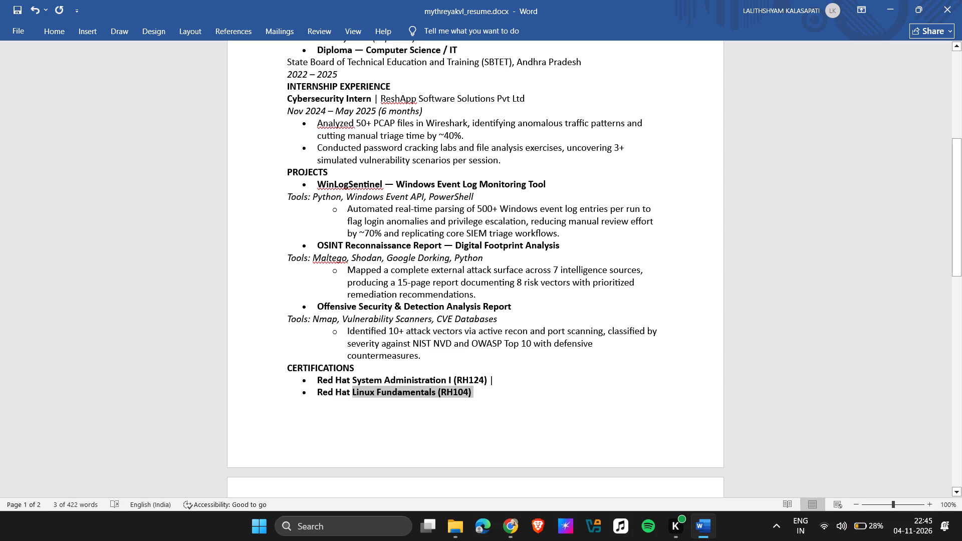
{"action": "left_click", "coordinate": [500, 376]}
{"action": "key", "text": "ctrl+v"}
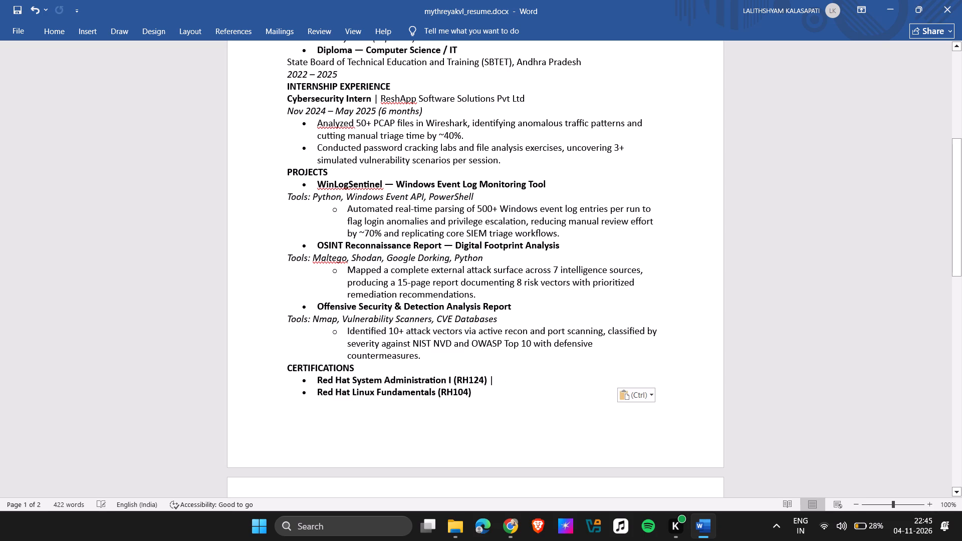
{"action": "left_click_drag", "start_coordinate": [474, 392], "coordinate": [414, 393]}
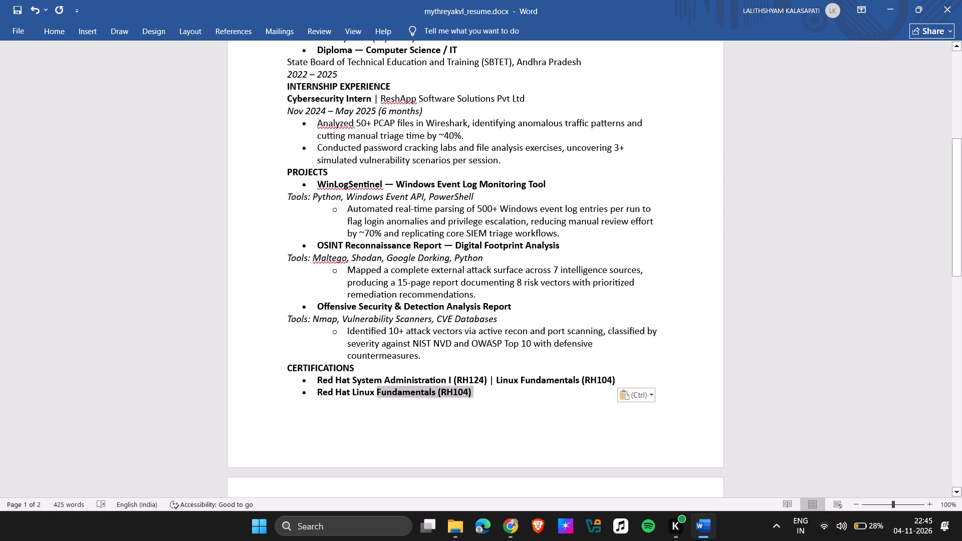
{"action": "left_click_drag", "start_coordinate": [414, 393], "coordinate": [299, 391]}
{"action": "key", "text": "BackSpace"}
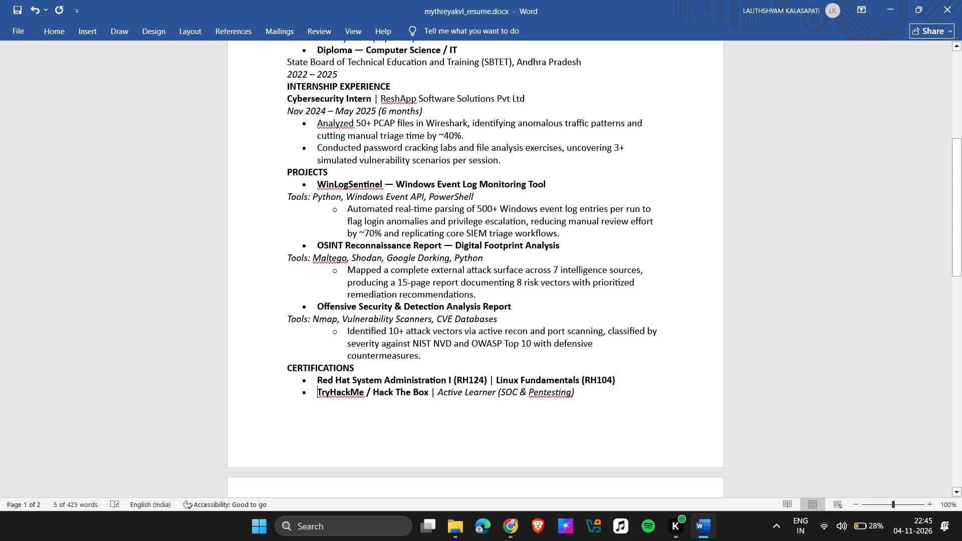
Delete the TryHackMe / Hack The Box line and its bullet from the Certifications section.
{"action": "key", "text": "BackSpace"}
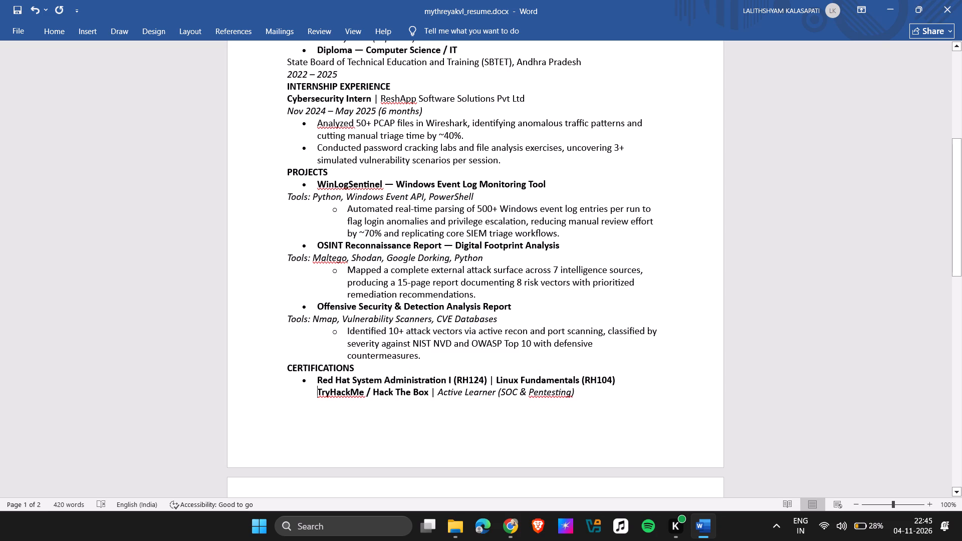
{"action": "left_click_drag", "start_coordinate": [579, 392], "coordinate": [325, 396]}
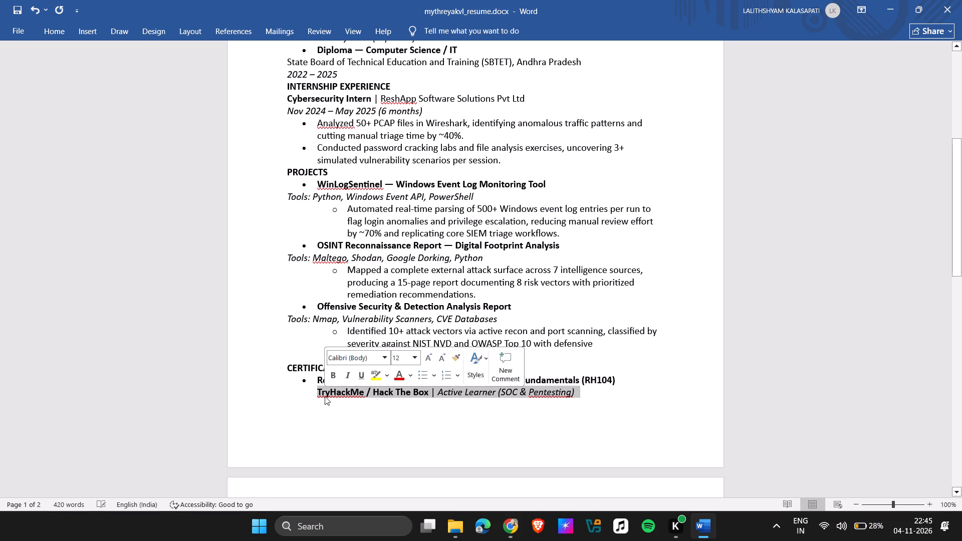
{"action": "key", "text": "BackSpace"}
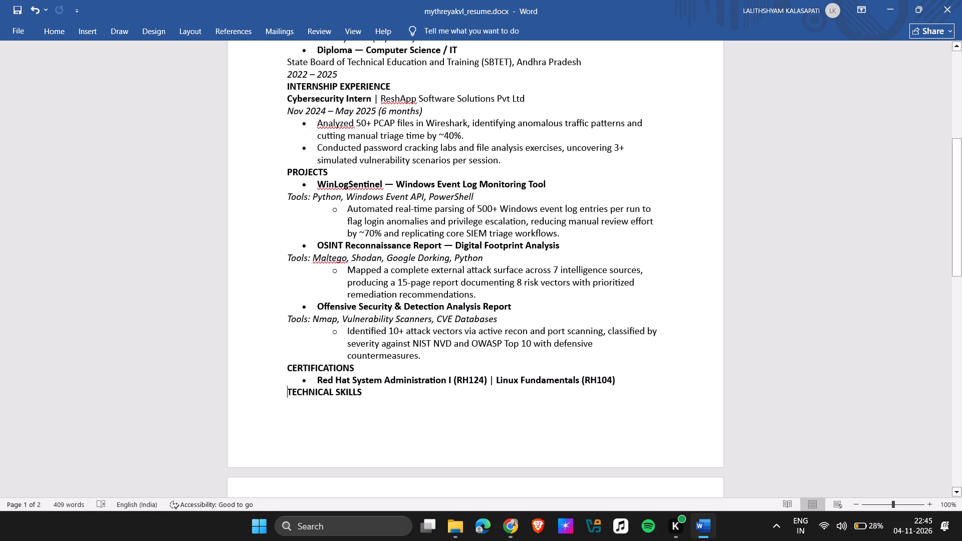
Copy the whole technical skills table on page 2, from the Category header row through Platforms & Tools.
{"action": "scroll", "coordinate": [325, 396], "scroll_direction": "down", "scroll_amount": 1}
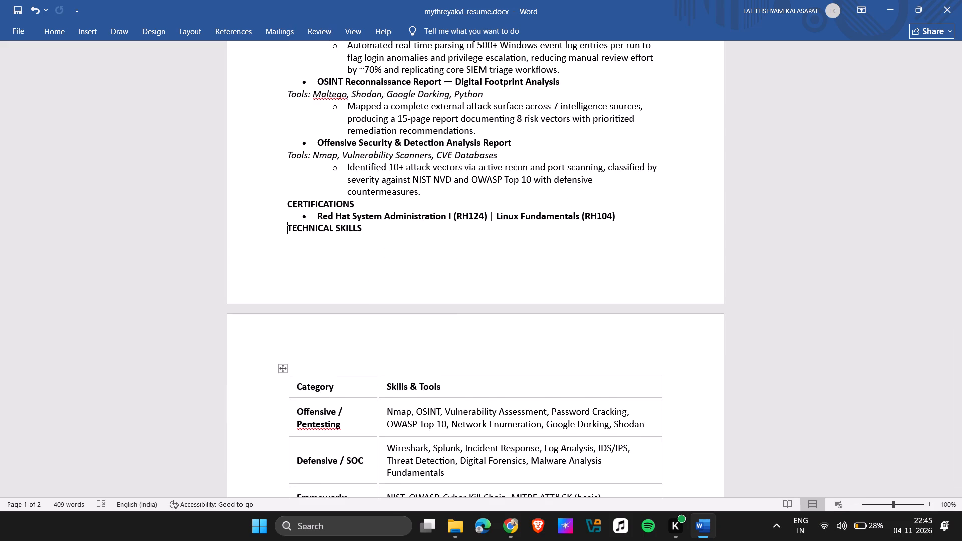
{"action": "scroll", "coordinate": [325, 396], "scroll_direction": "down", "scroll_amount": 1}
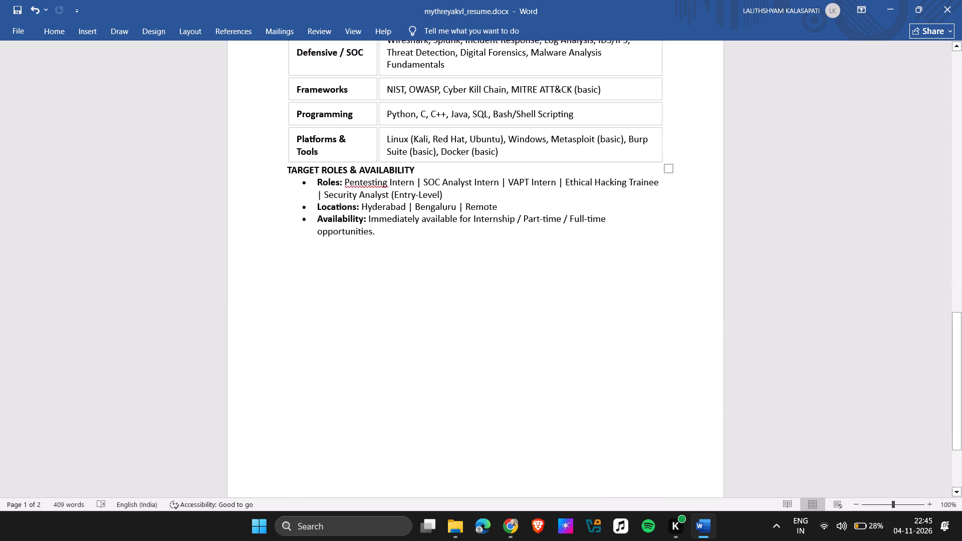
{"action": "scroll", "coordinate": [325, 396], "scroll_direction": "down", "scroll_amount": 1}
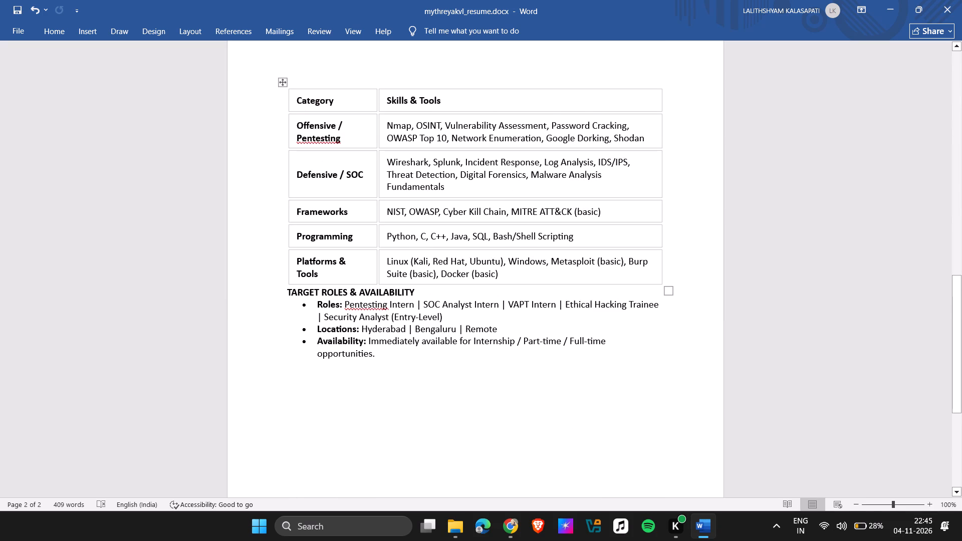
{"action": "scroll", "coordinate": [325, 396], "scroll_direction": "up", "scroll_amount": 1}
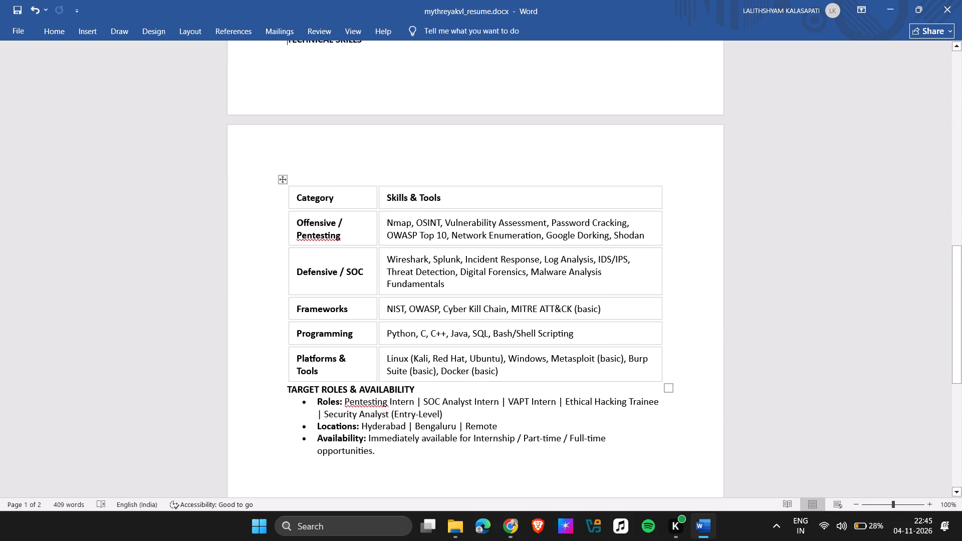
{"action": "scroll", "coordinate": [325, 396], "scroll_direction": "up", "scroll_amount": 1}
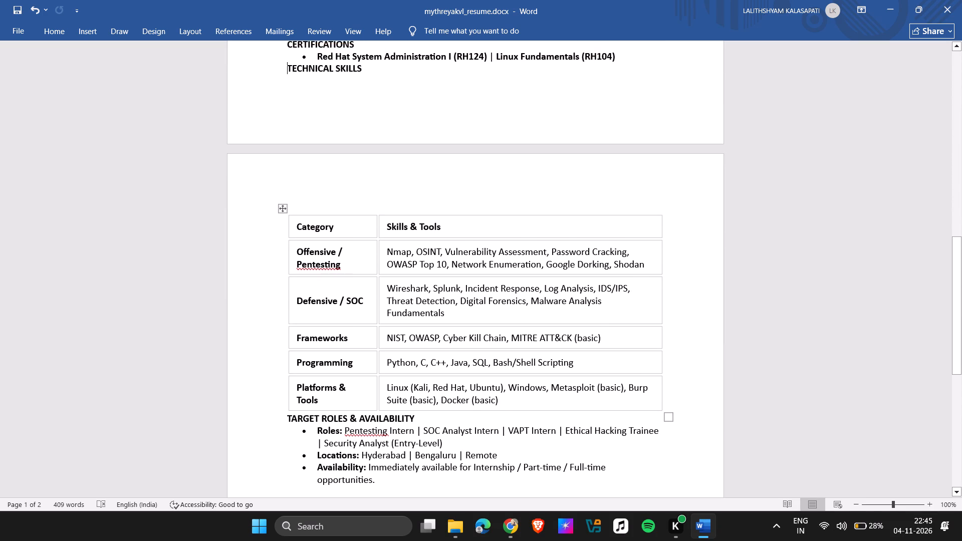
{"action": "scroll", "coordinate": [325, 396], "scroll_direction": "up", "scroll_amount": 1}
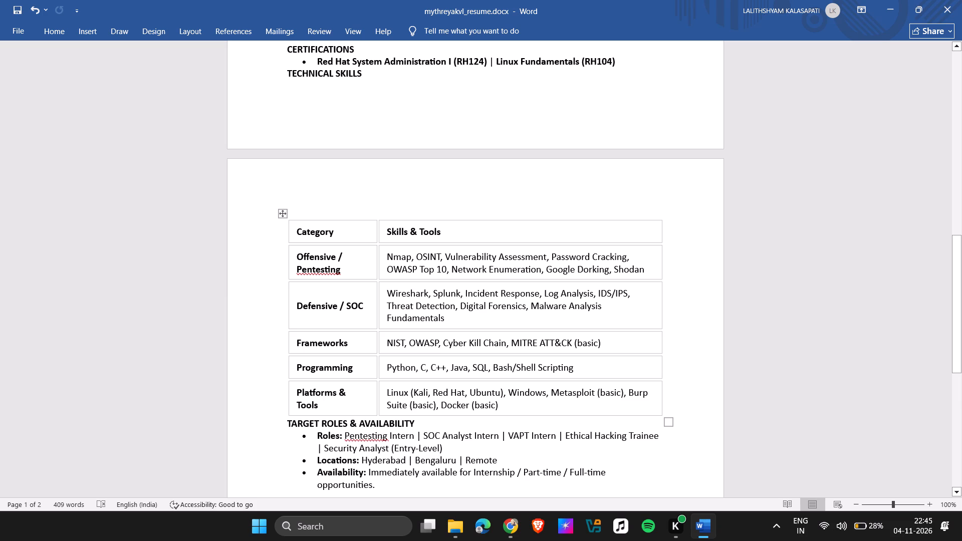
{"action": "scroll", "coordinate": [325, 396], "scroll_direction": "up", "scroll_amount": 1}
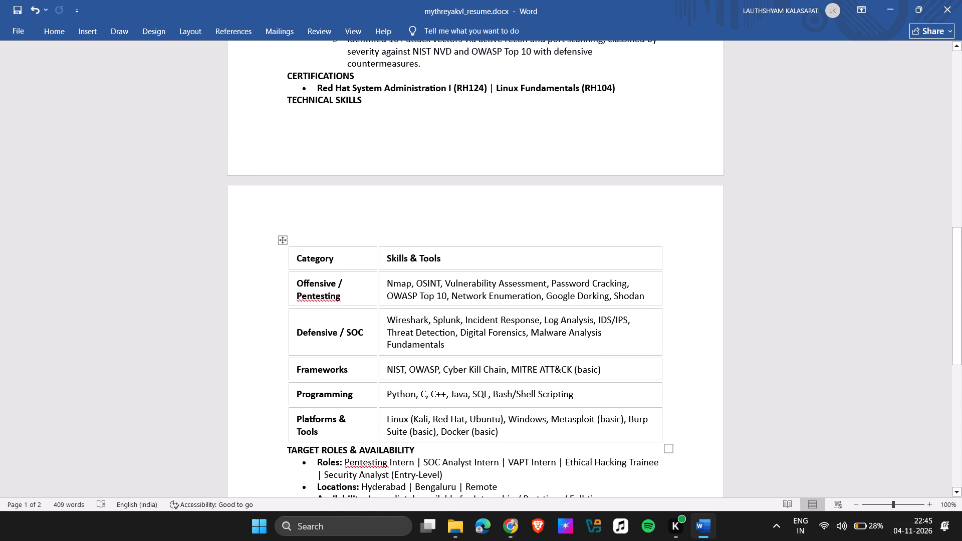
{"action": "scroll", "coordinate": [325, 396], "scroll_direction": "up", "scroll_amount": 1}
{"action": "left_click_drag", "start_coordinate": [510, 430], "coordinate": [308, 275]}
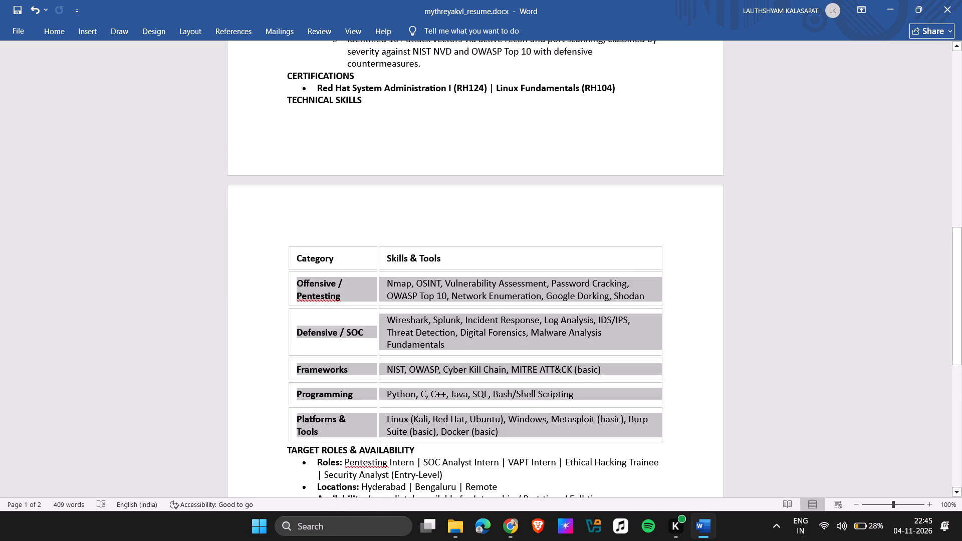
{"action": "left_click_drag", "start_coordinate": [308, 275], "coordinate": [285, 253]}
{"action": "key", "text": "ctrl+c"}
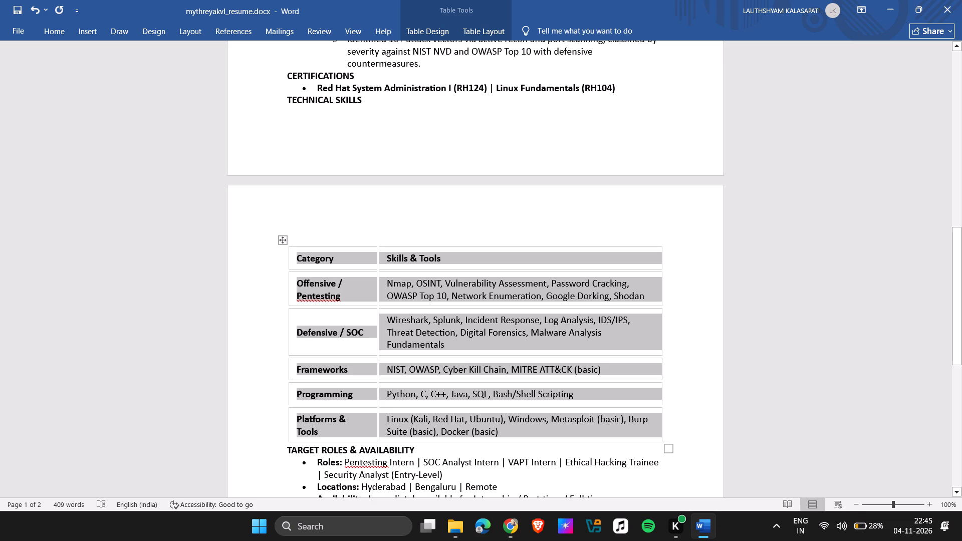
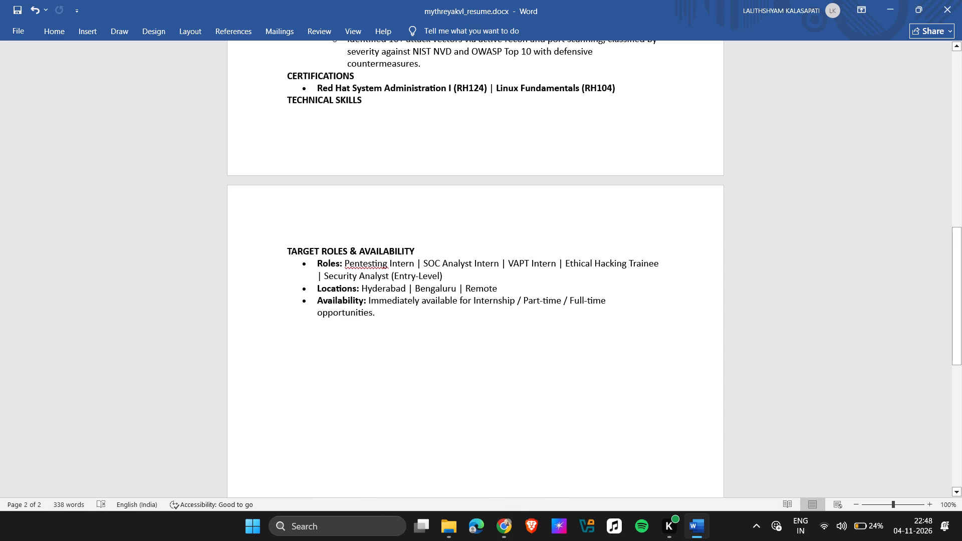
{"action": "key", "text": "ctrl+v"}
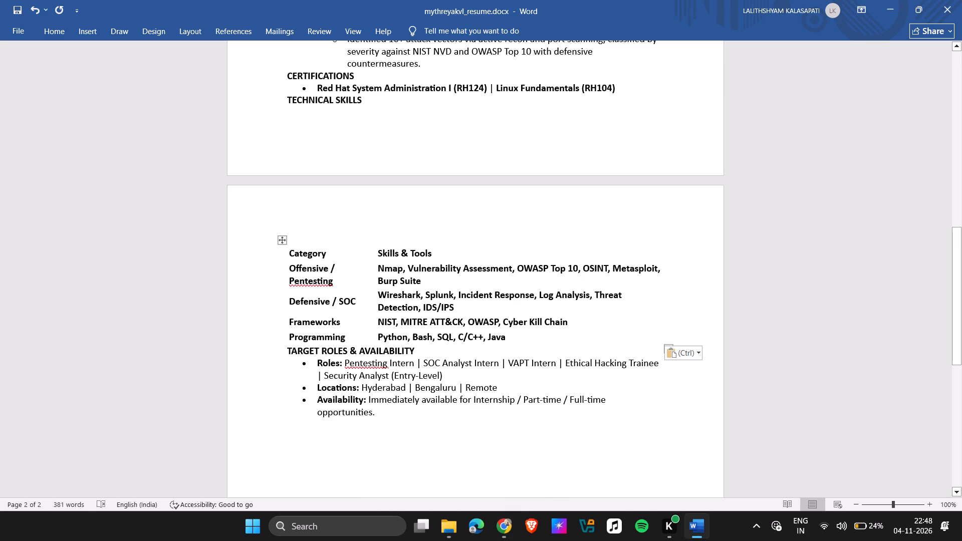
Move the pasted skills table slightly upward on page 2, above TARGET ROLES & AVAILABILITY.
{"action": "left_click_drag", "start_coordinate": [282, 239], "coordinate": [273, 222]}
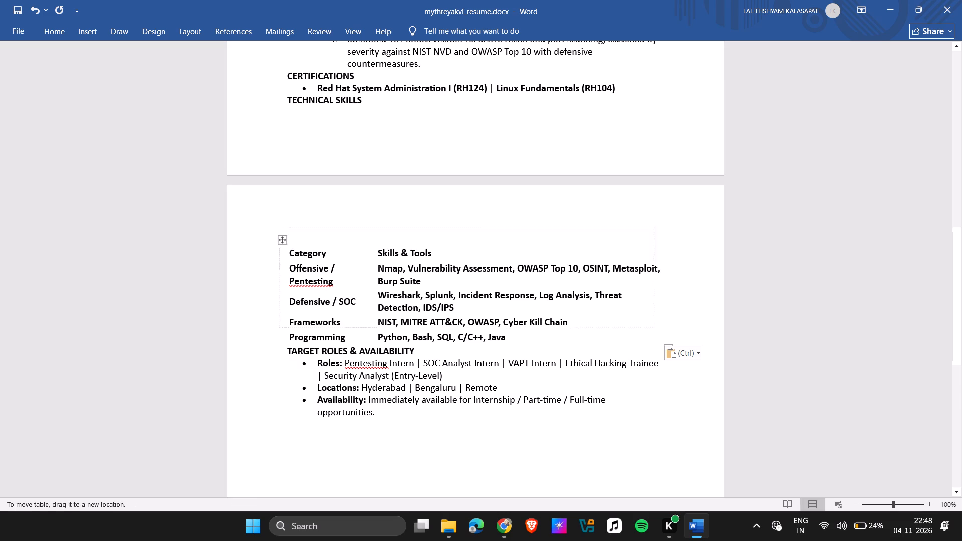
{"action": "left_click_drag", "start_coordinate": [273, 222], "coordinate": [273, 224]}
{"action": "left_click", "coordinate": [273, 224]}
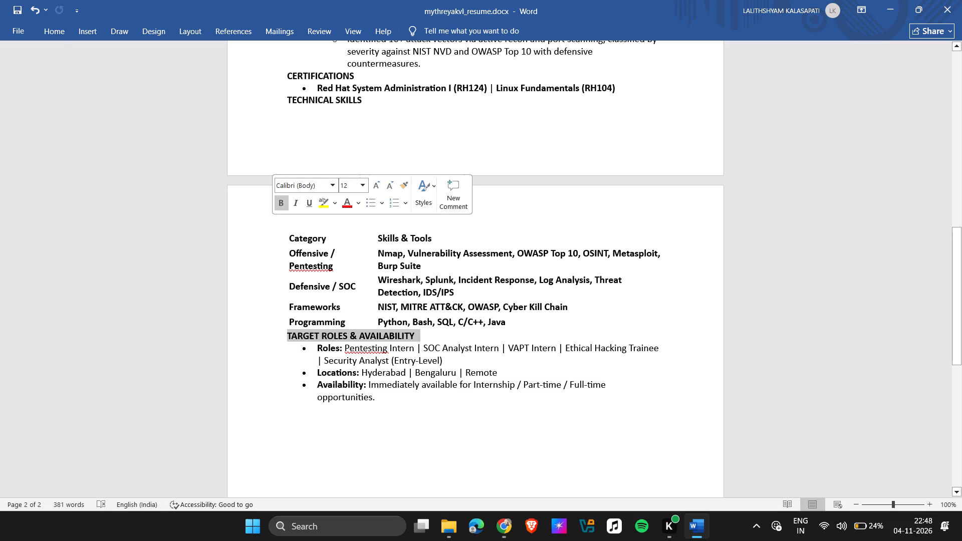
{"action": "left_click", "coordinate": [272, 229]}
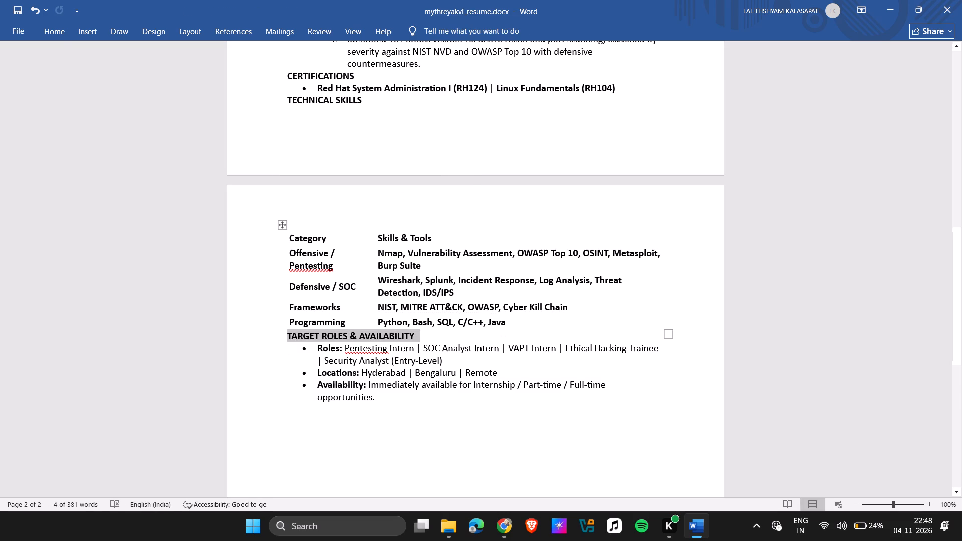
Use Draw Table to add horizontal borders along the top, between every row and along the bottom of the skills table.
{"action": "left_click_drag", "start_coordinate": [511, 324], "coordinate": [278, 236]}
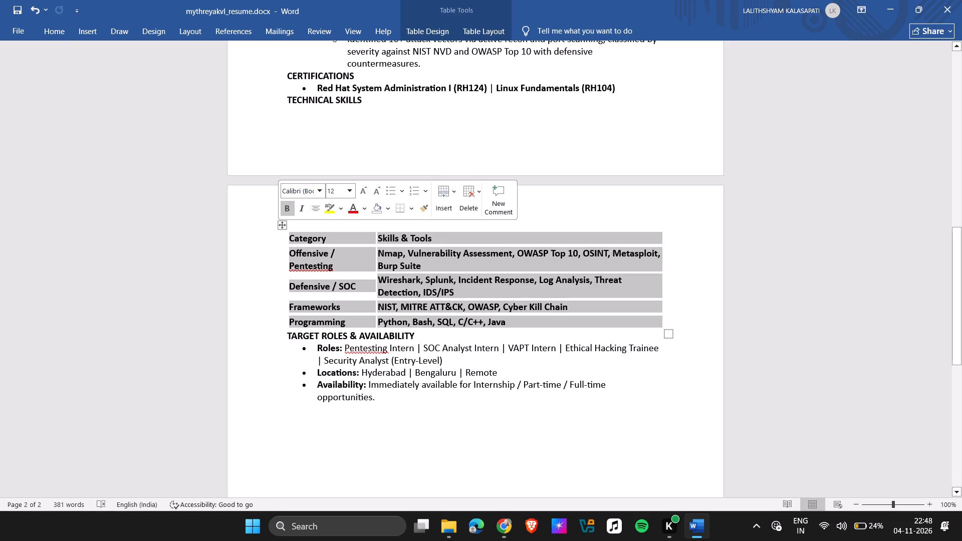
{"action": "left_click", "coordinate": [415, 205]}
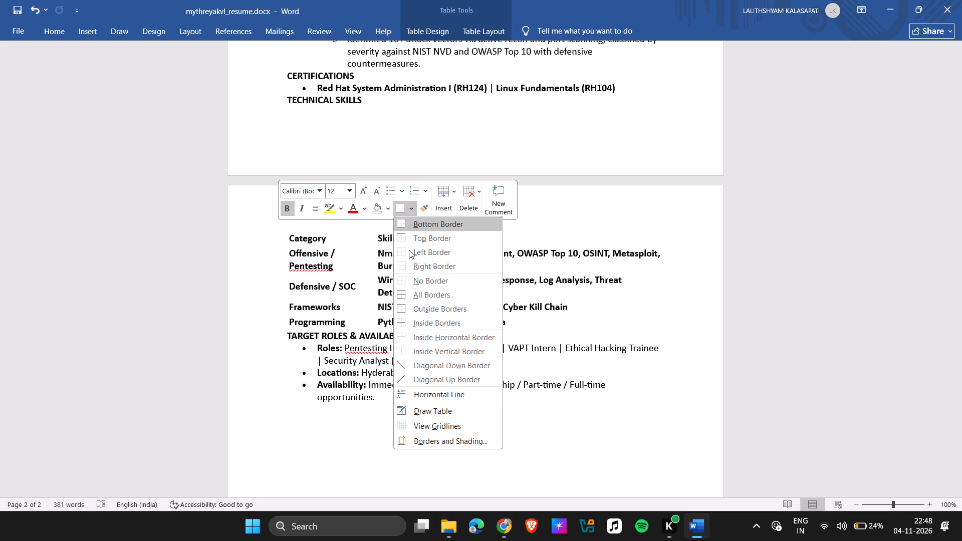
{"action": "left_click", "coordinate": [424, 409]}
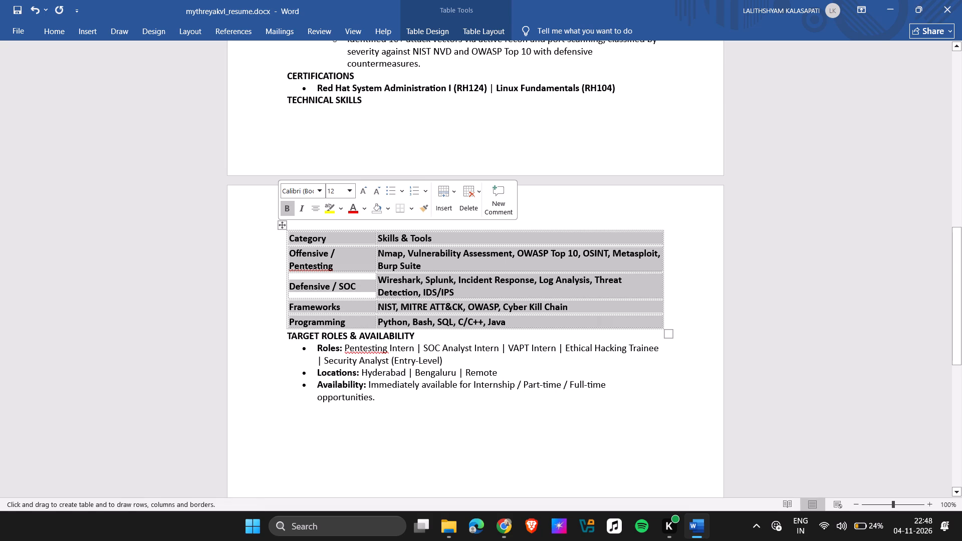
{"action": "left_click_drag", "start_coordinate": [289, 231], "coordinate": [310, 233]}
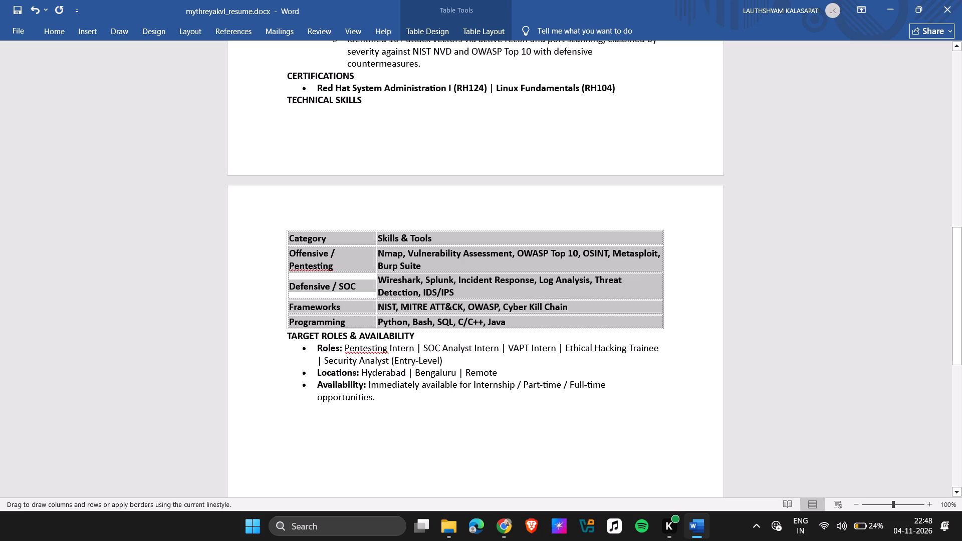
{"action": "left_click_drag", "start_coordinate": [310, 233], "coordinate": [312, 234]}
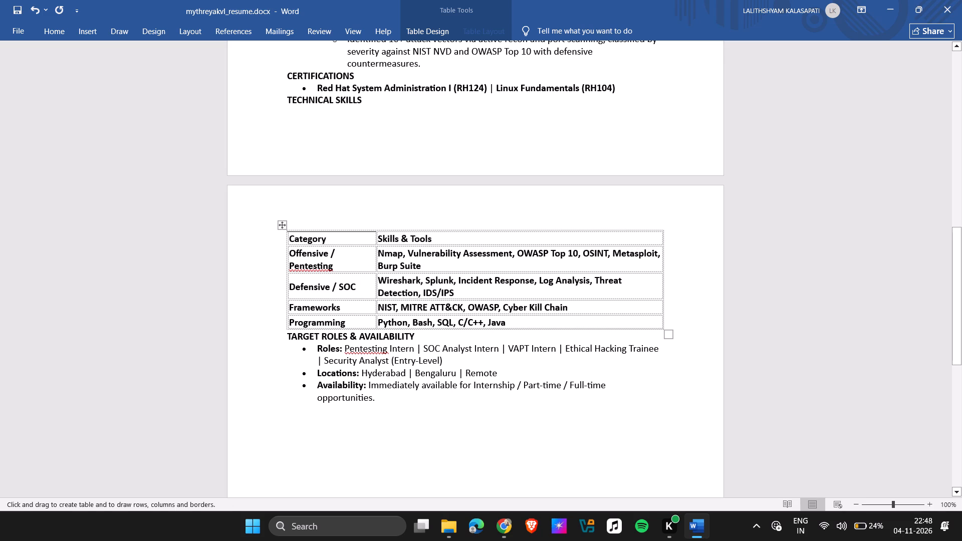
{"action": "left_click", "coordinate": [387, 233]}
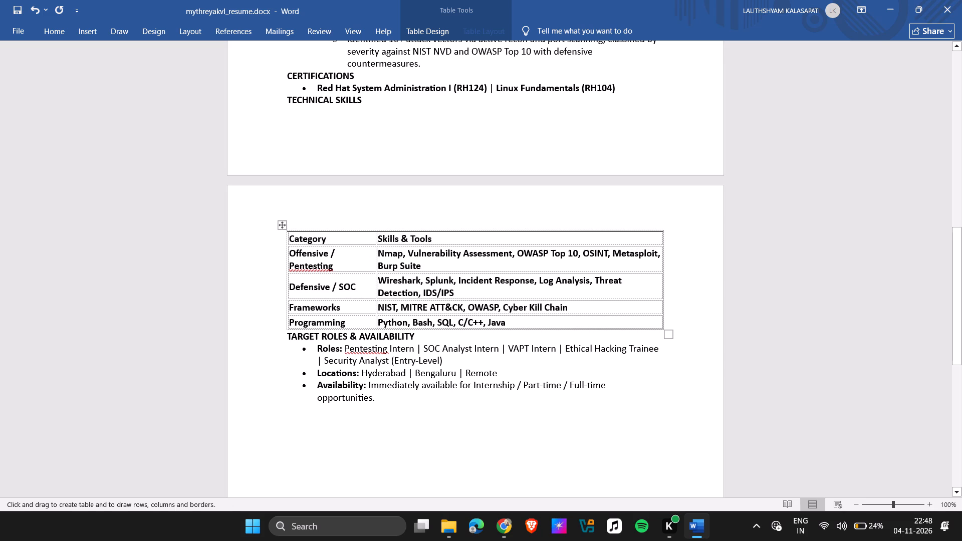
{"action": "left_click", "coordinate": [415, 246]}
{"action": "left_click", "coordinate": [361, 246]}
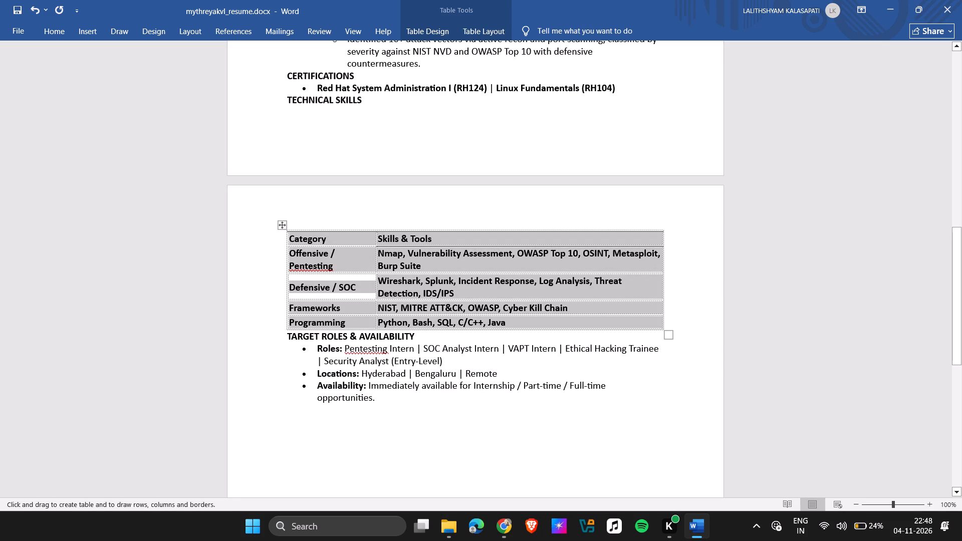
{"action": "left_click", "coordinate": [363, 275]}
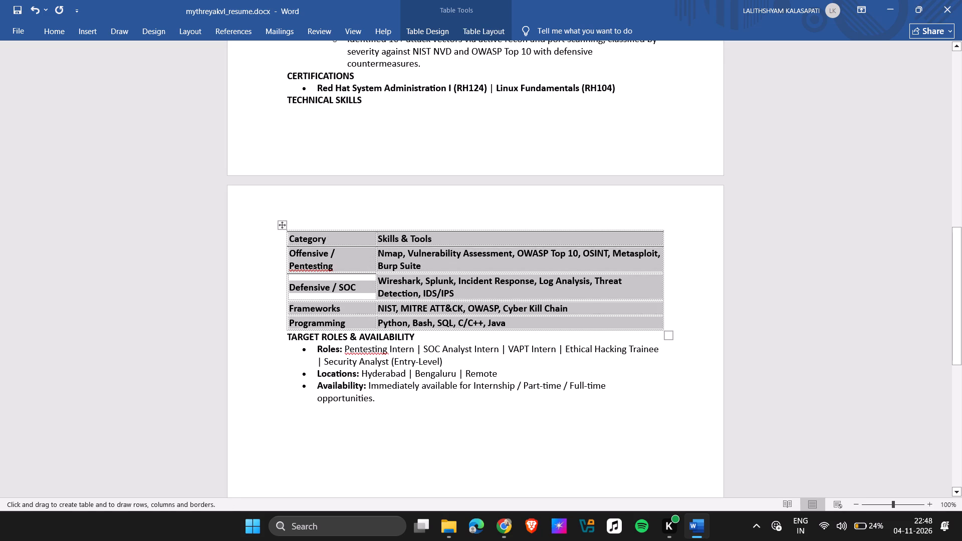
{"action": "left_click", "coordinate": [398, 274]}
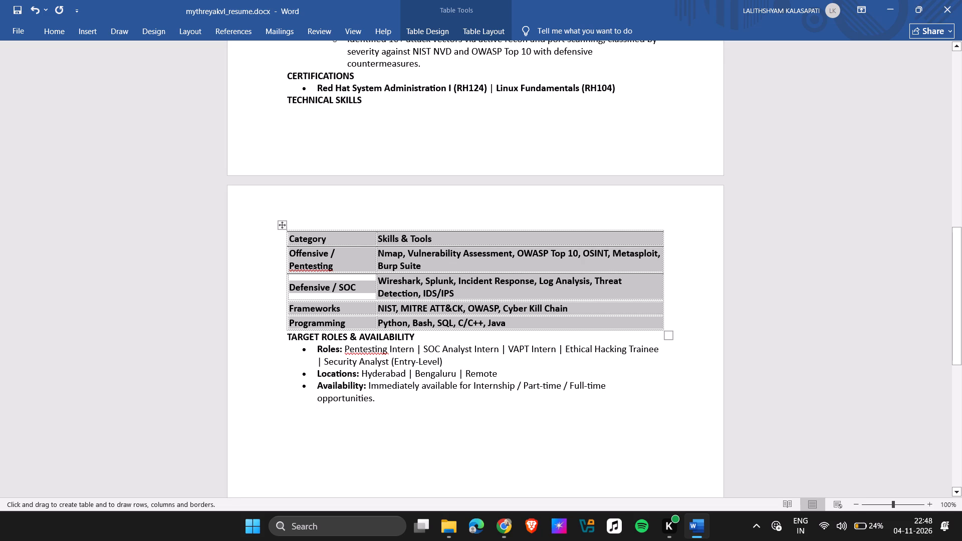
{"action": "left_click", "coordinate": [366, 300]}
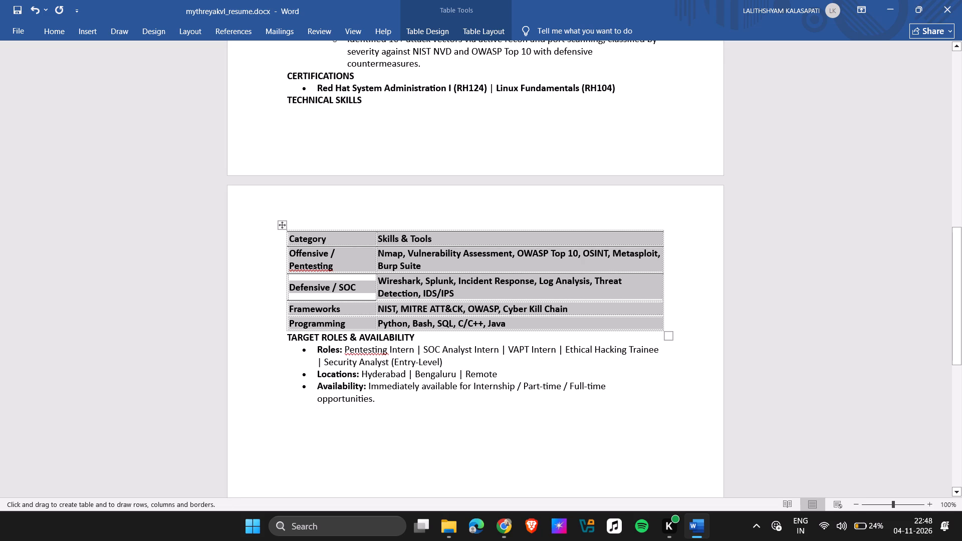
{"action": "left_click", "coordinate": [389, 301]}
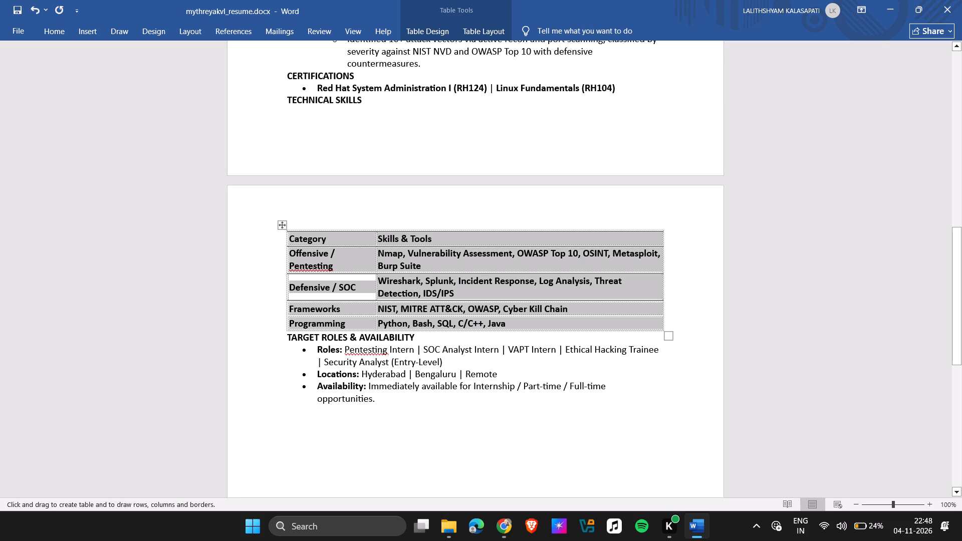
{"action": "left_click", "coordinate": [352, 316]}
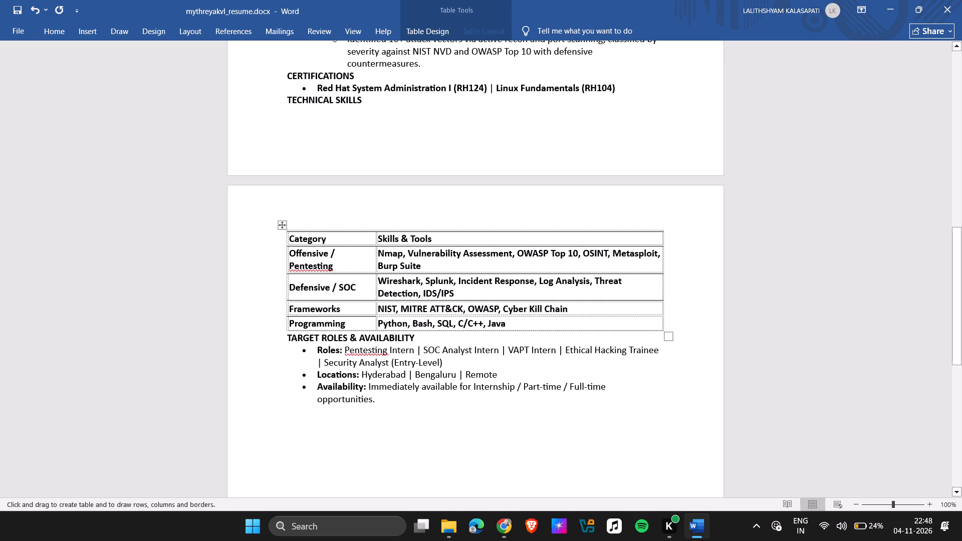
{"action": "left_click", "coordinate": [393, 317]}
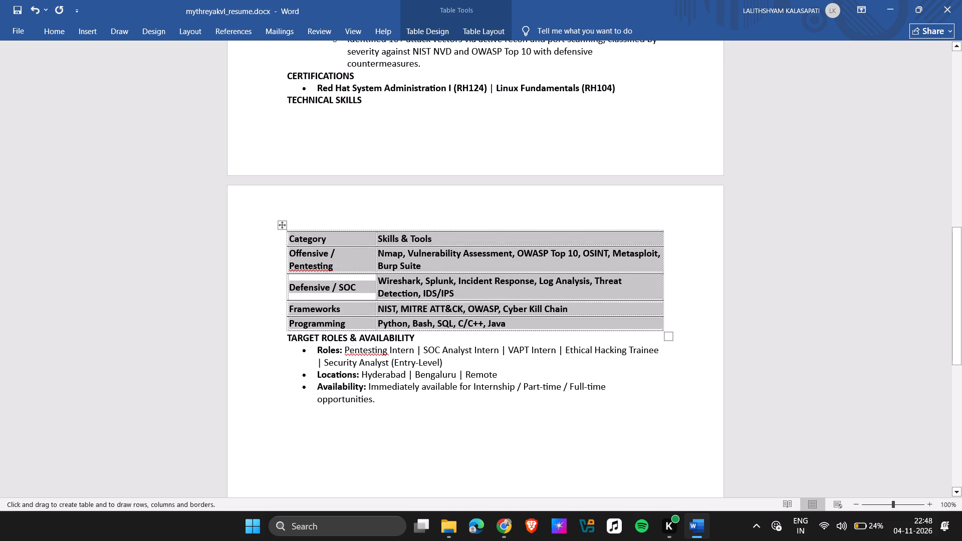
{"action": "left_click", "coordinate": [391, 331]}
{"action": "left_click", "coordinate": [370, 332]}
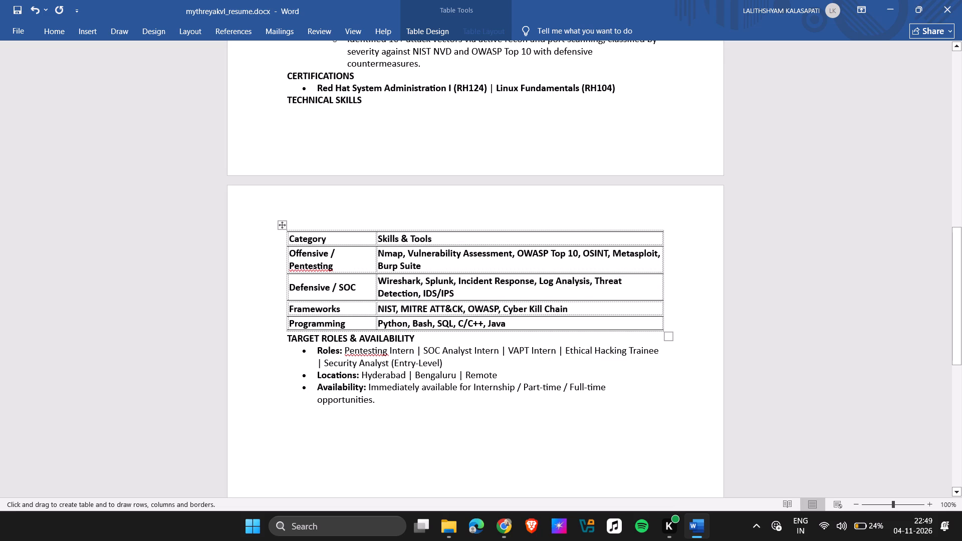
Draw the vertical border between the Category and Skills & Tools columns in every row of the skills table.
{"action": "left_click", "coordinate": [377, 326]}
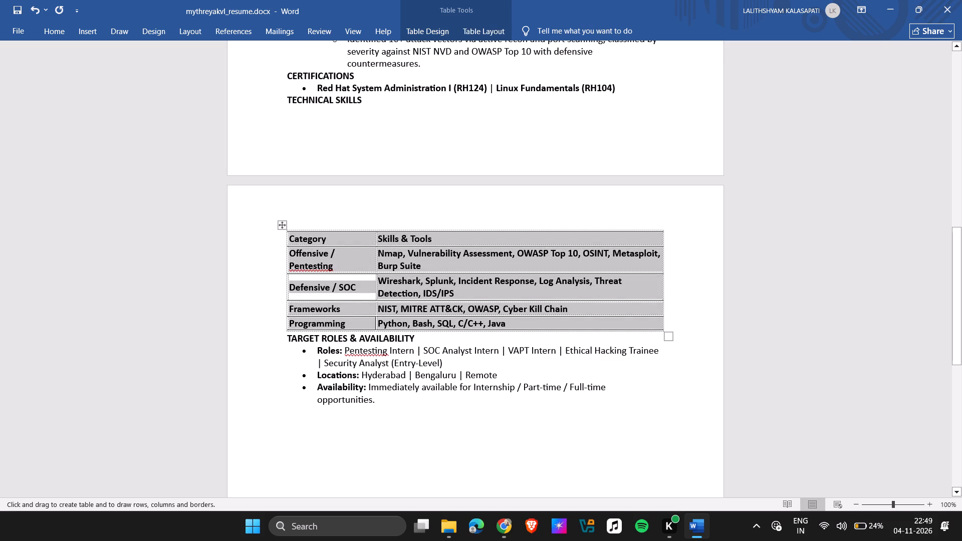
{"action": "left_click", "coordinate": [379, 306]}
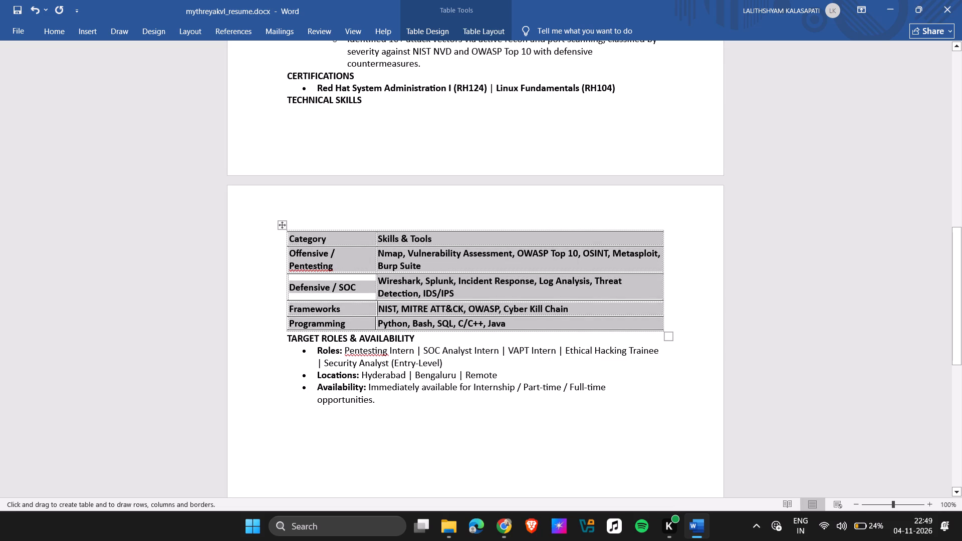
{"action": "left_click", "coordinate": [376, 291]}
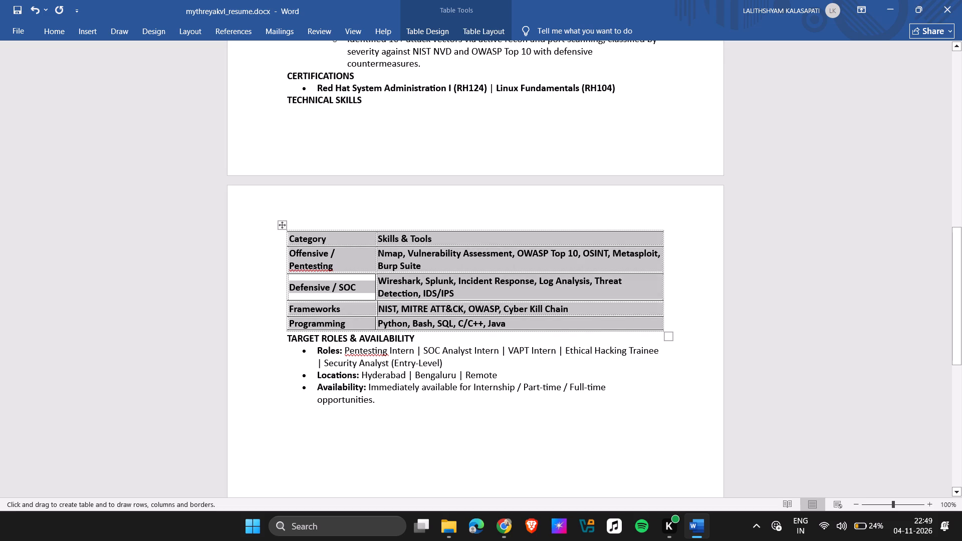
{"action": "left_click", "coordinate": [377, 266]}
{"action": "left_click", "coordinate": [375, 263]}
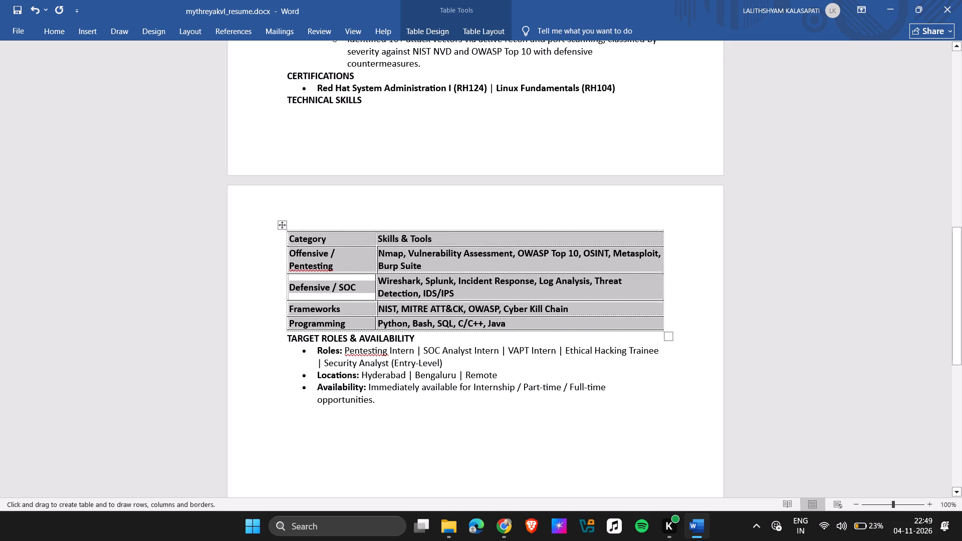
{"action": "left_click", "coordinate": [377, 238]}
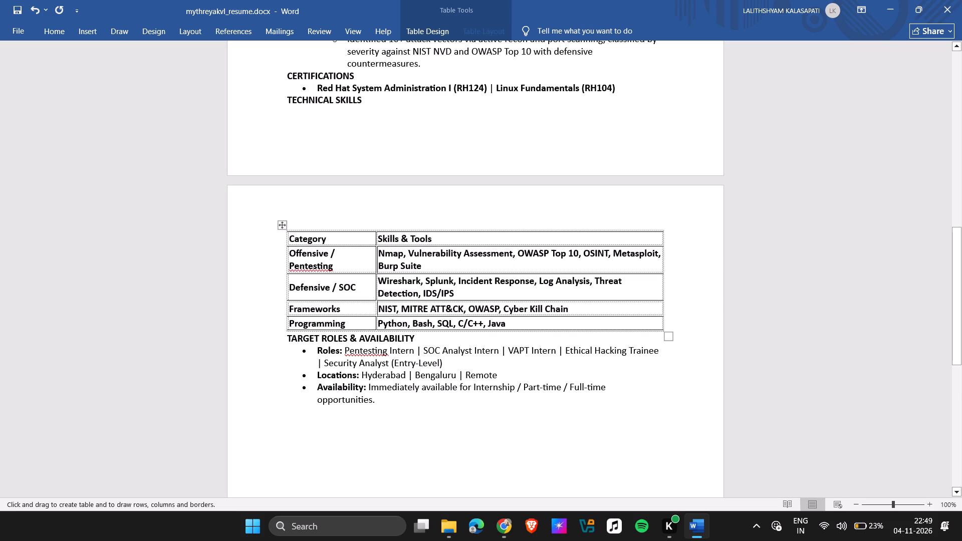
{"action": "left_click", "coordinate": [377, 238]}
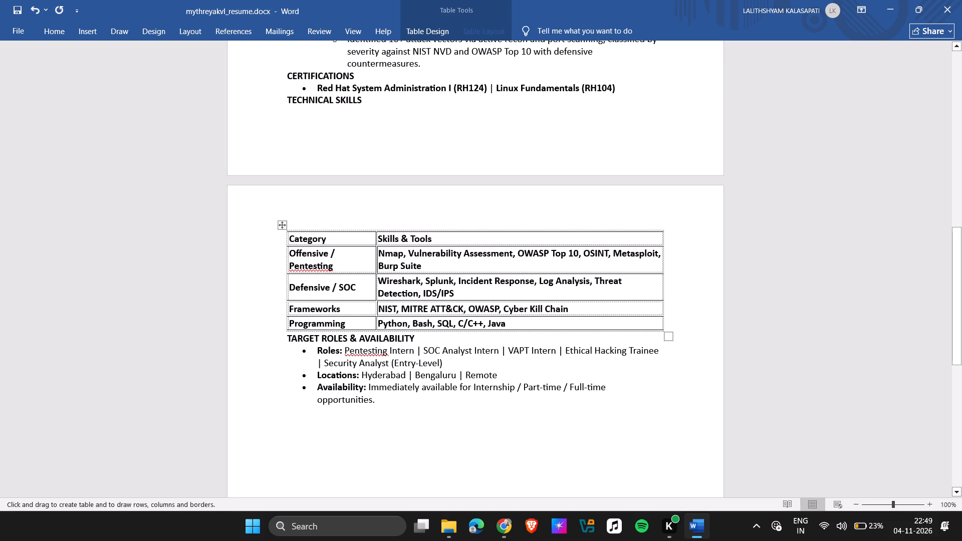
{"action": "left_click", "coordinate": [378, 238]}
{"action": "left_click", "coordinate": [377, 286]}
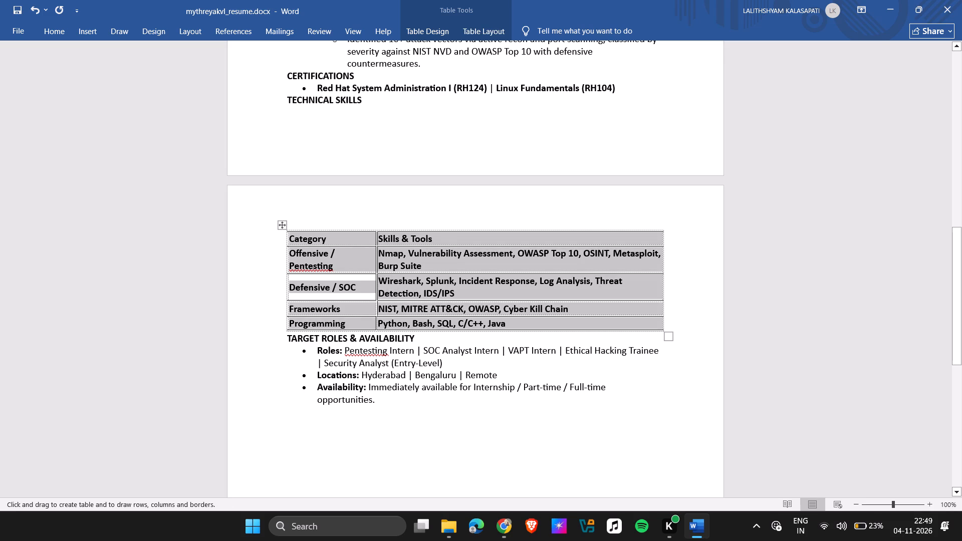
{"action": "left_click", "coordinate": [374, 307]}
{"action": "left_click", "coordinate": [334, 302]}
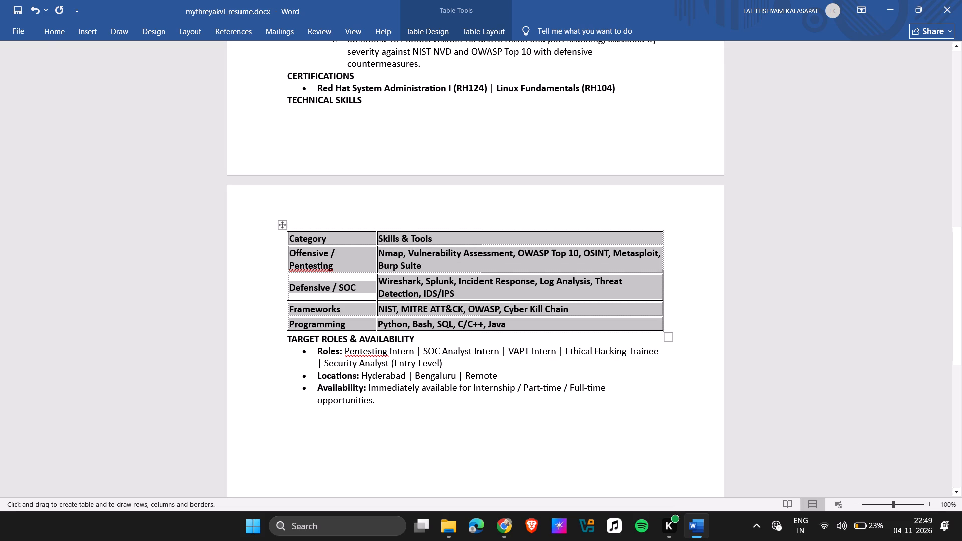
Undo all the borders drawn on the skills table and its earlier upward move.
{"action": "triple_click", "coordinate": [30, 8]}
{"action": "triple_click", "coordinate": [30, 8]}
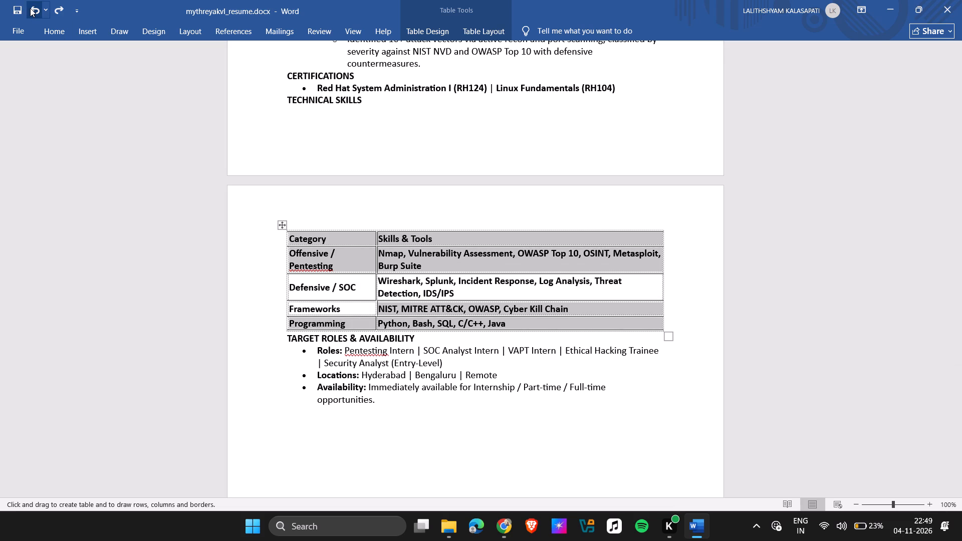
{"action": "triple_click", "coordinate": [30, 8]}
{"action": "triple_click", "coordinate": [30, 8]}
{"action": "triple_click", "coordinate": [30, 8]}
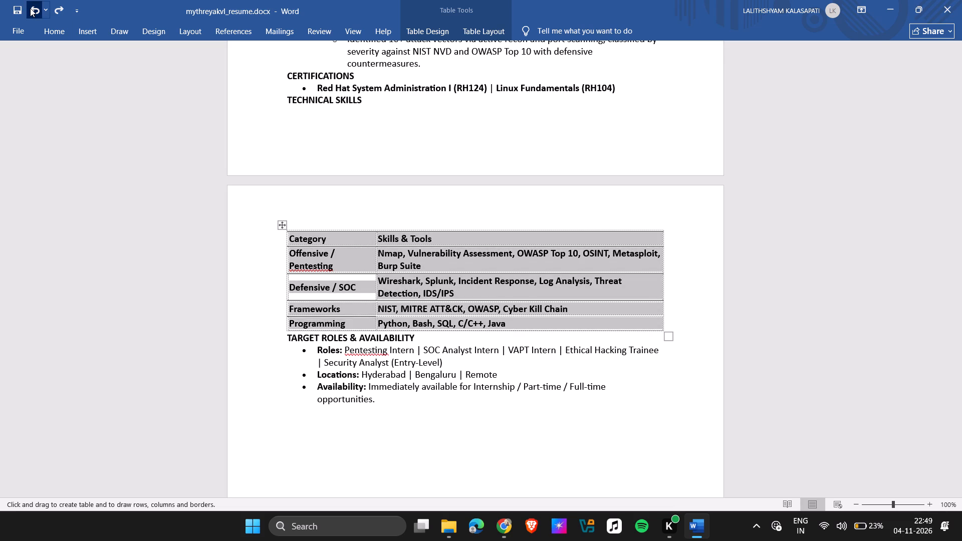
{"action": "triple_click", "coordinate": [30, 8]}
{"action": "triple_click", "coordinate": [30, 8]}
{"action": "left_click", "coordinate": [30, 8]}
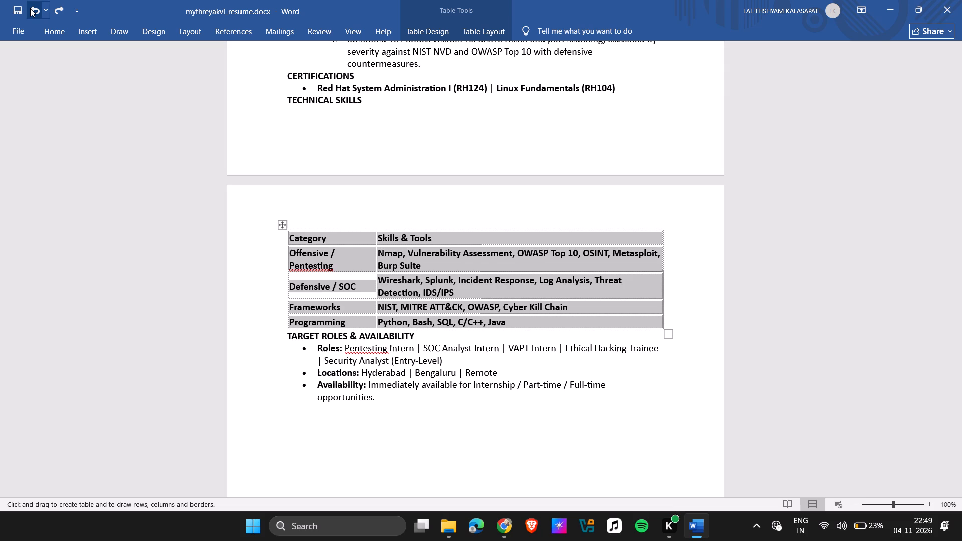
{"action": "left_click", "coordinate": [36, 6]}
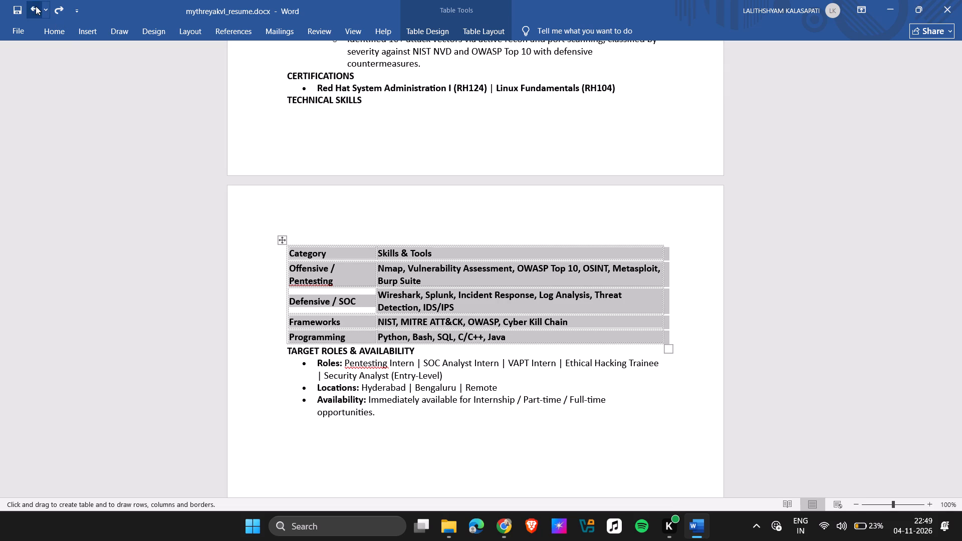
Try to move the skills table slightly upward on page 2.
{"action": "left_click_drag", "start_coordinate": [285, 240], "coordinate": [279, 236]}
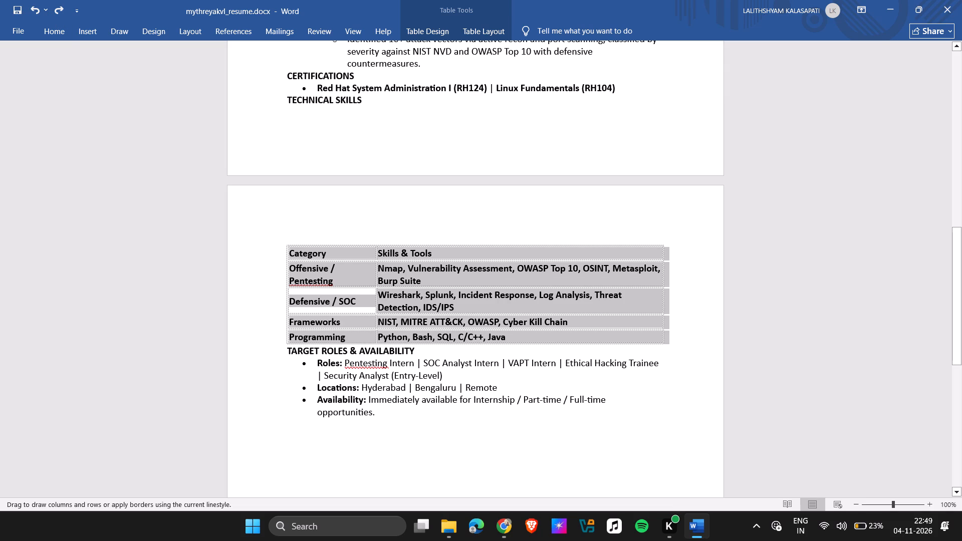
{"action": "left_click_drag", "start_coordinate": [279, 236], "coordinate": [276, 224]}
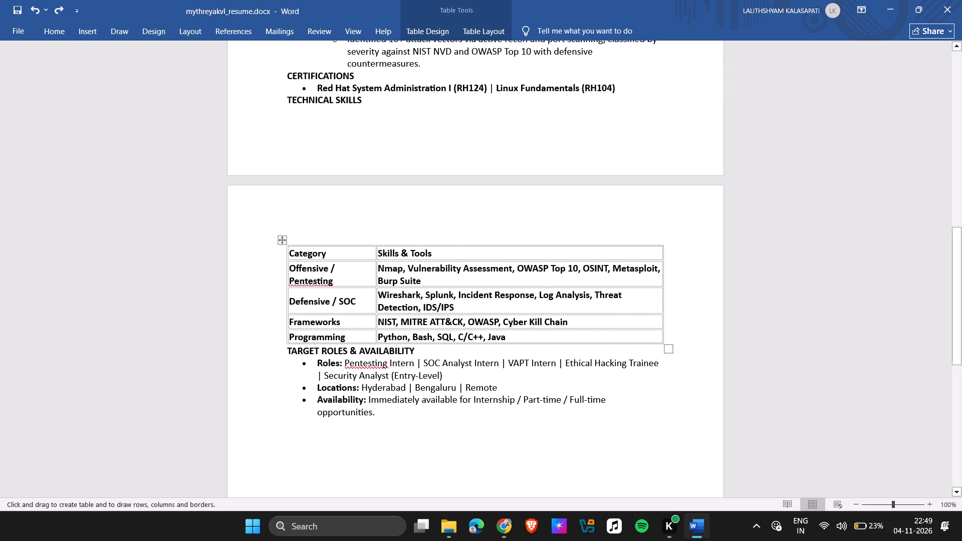
Undo the table paste and paste the condensed skills table again above TARGET ROLES & AVAILABILITY, using Merge Formatting.
{"action": "left_click", "coordinate": [32, 12]}
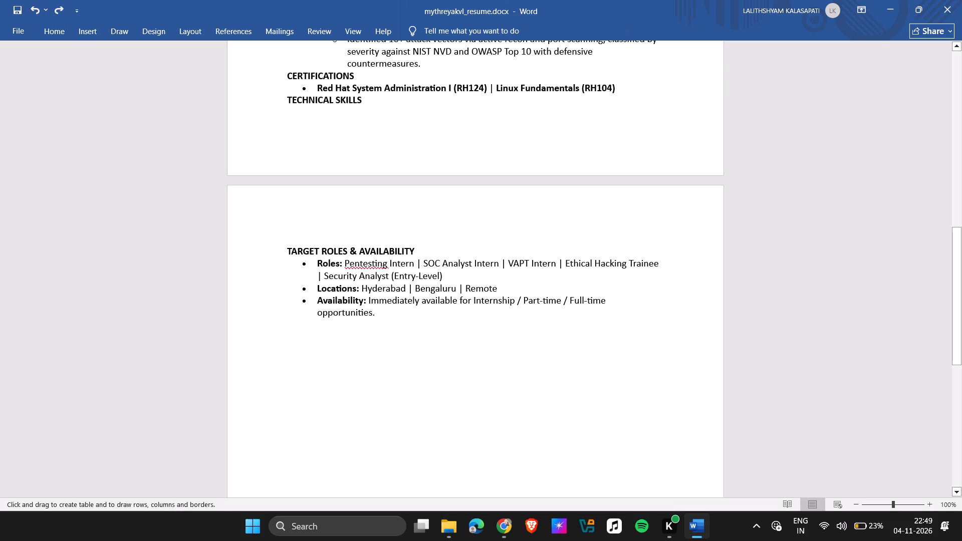
{"action": "key", "text": "ctrl+v"}
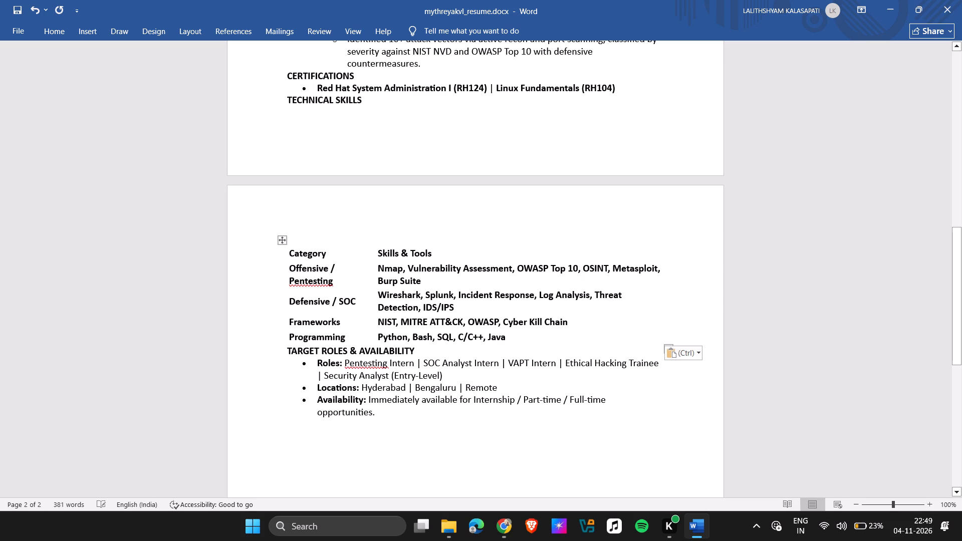
{"action": "left_click", "coordinate": [696, 358]}
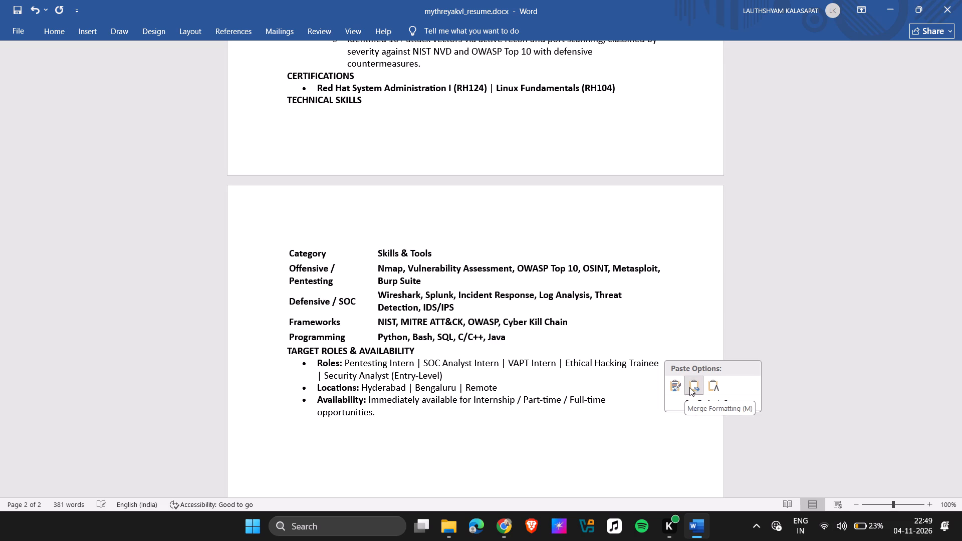
{"action": "left_click", "coordinate": [689, 387]}
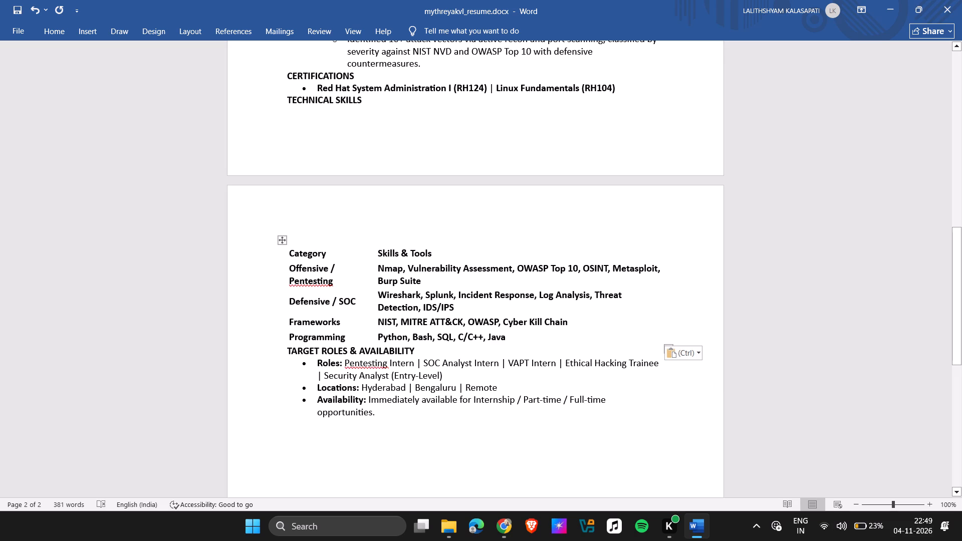
Move the skills table up to the top of page 2.
{"action": "left_click_drag", "start_coordinate": [282, 241], "coordinate": [268, 215]}
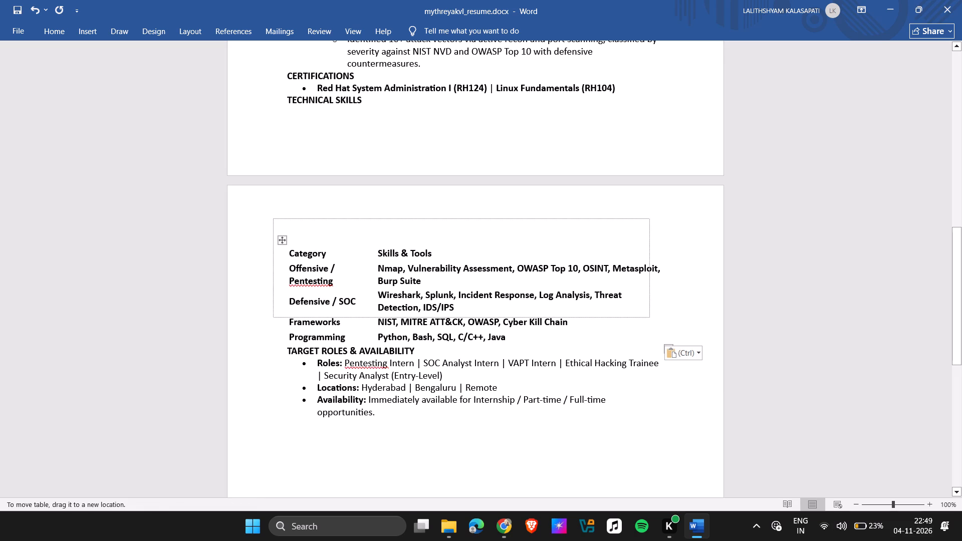
{"action": "left_click_drag", "start_coordinate": [268, 215], "coordinate": [274, 195]}
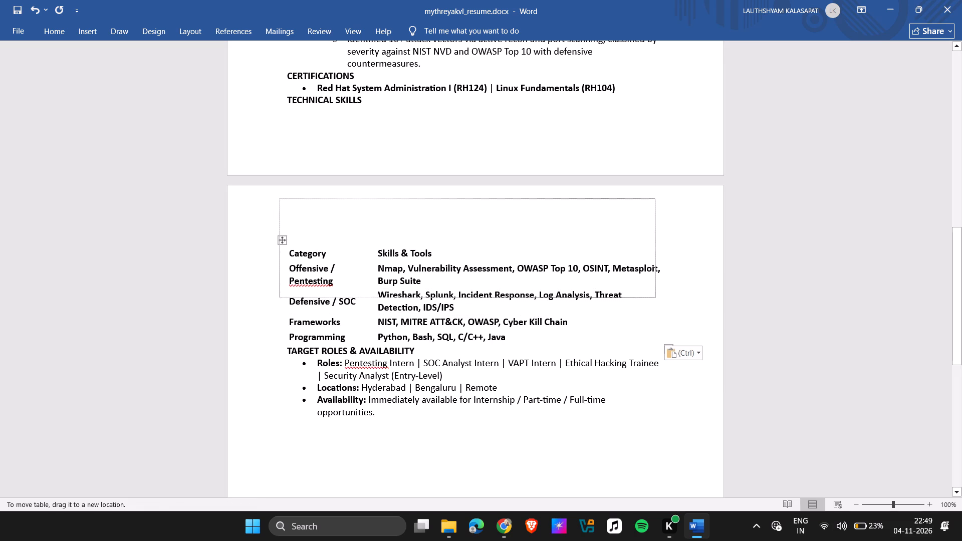
{"action": "left_click_drag", "start_coordinate": [274, 195], "coordinate": [280, 197]}
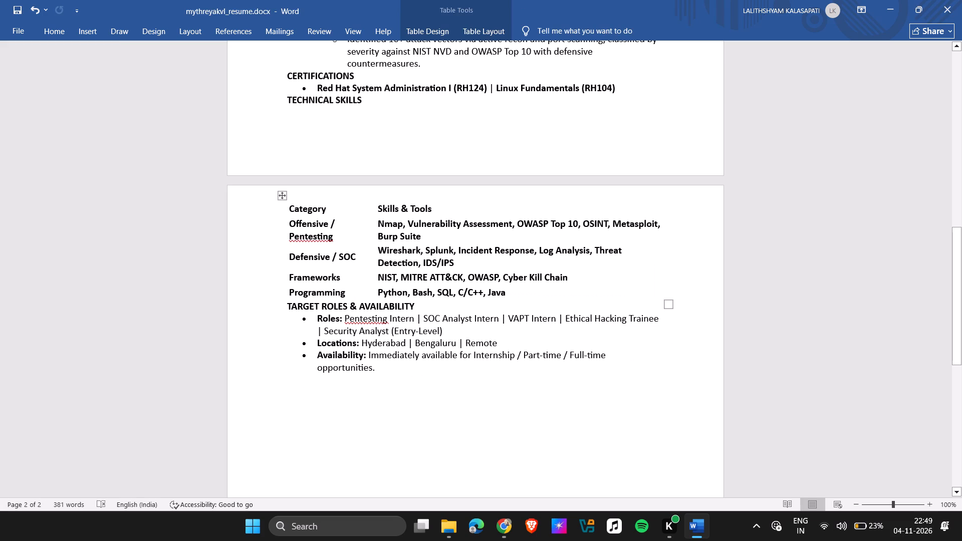
Apply Inside Borders to the whole skills table.
{"action": "left_click", "coordinate": [285, 197]}
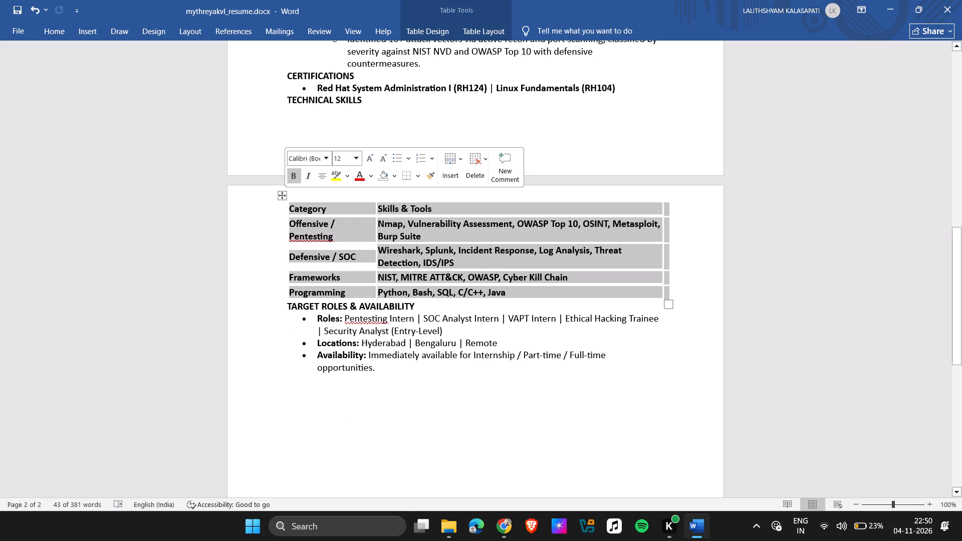
{"action": "left_click", "coordinate": [422, 178]}
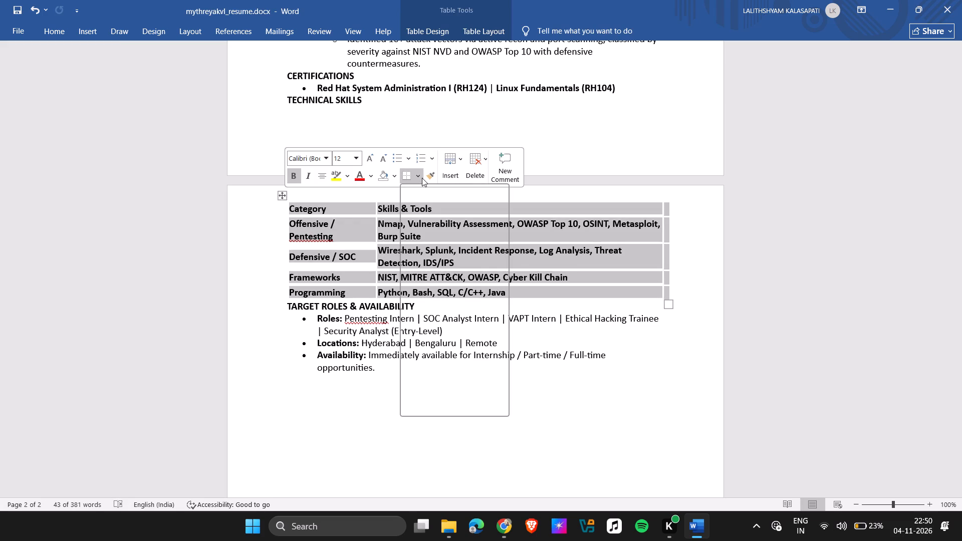
{"action": "left_click", "coordinate": [452, 156]}
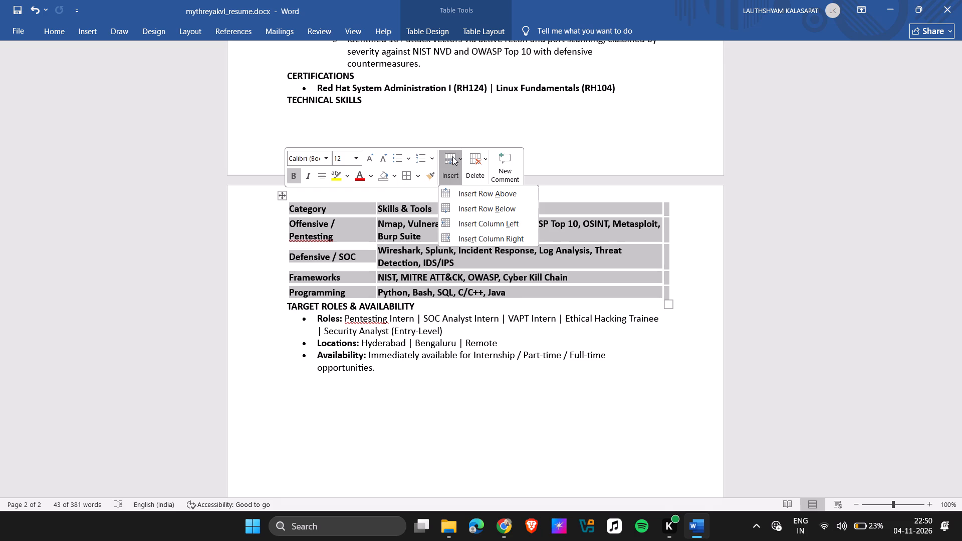
{"action": "left_click", "coordinate": [416, 176]}
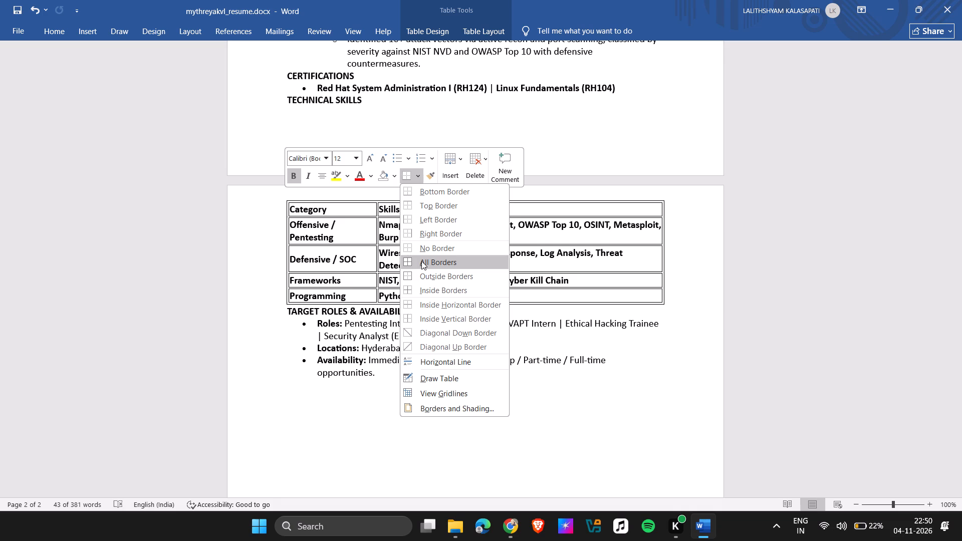
{"action": "left_click", "coordinate": [420, 291]}
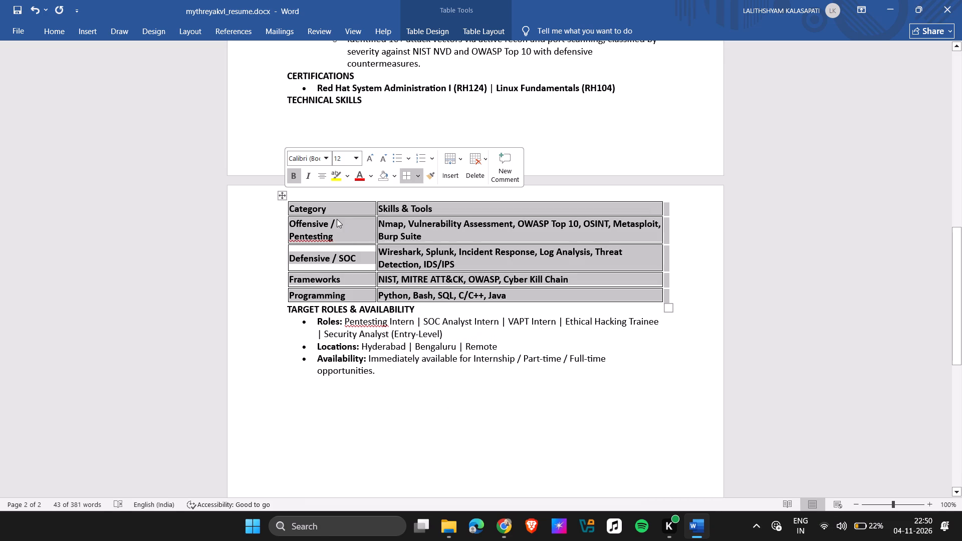
{"action": "left_click", "coordinate": [326, 208]}
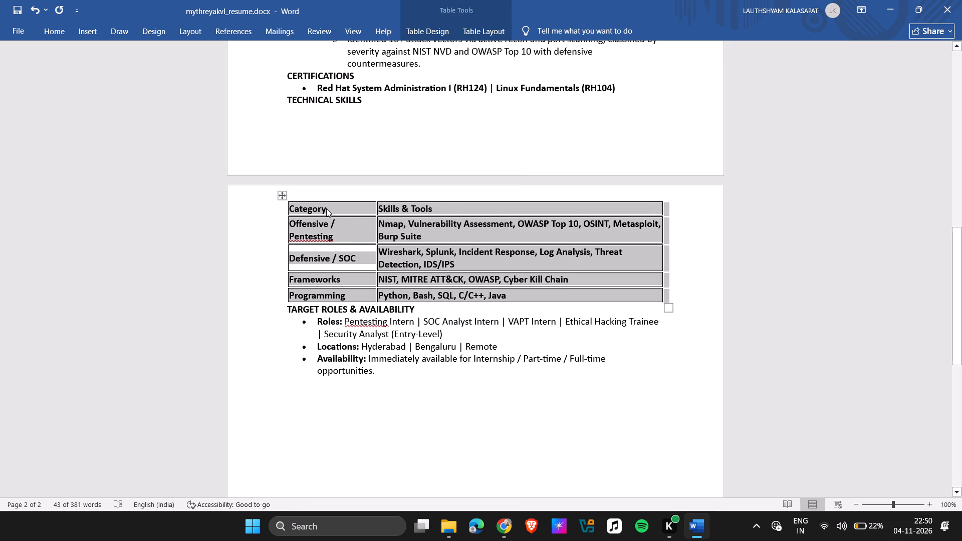
{"action": "left_click_drag", "start_coordinate": [289, 222], "coordinate": [439, 286]}
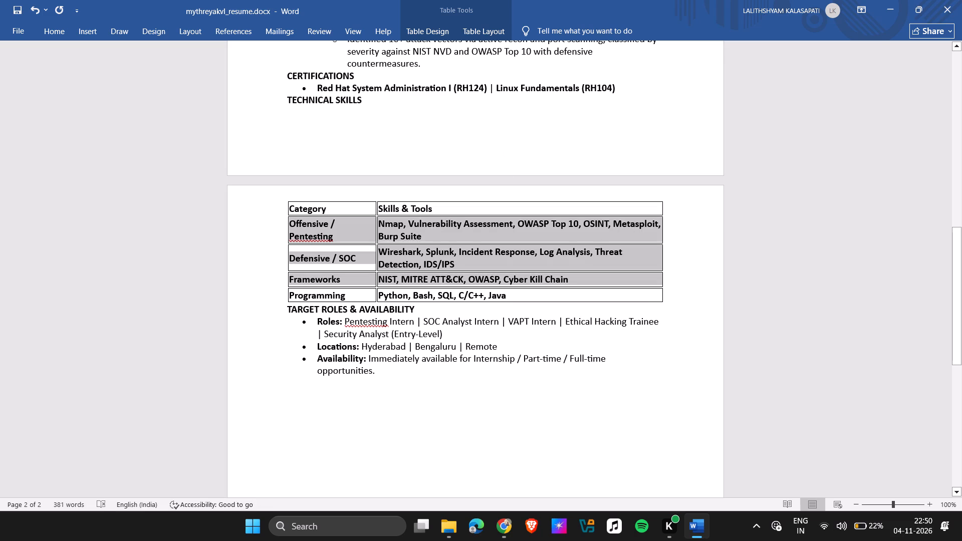
{"action": "left_click_drag", "start_coordinate": [439, 286], "coordinate": [504, 294]}
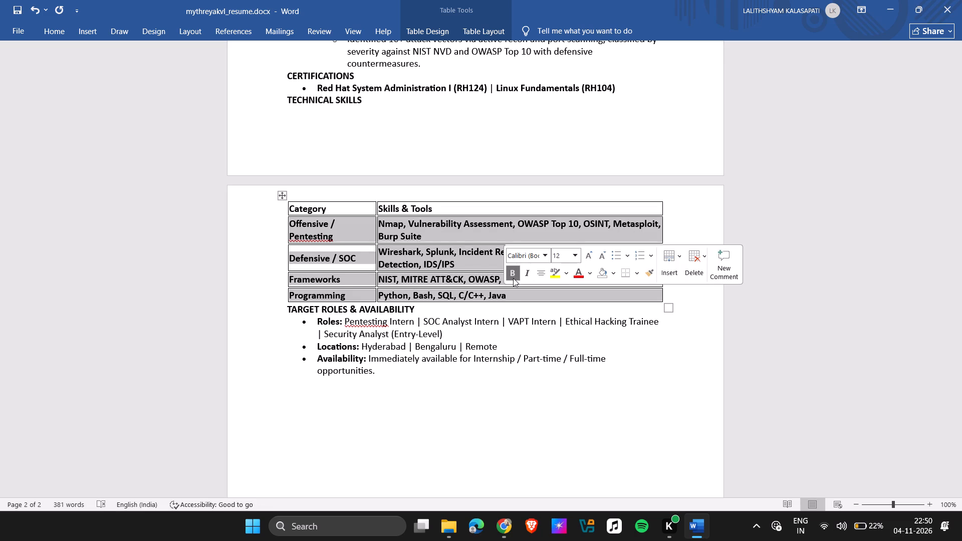
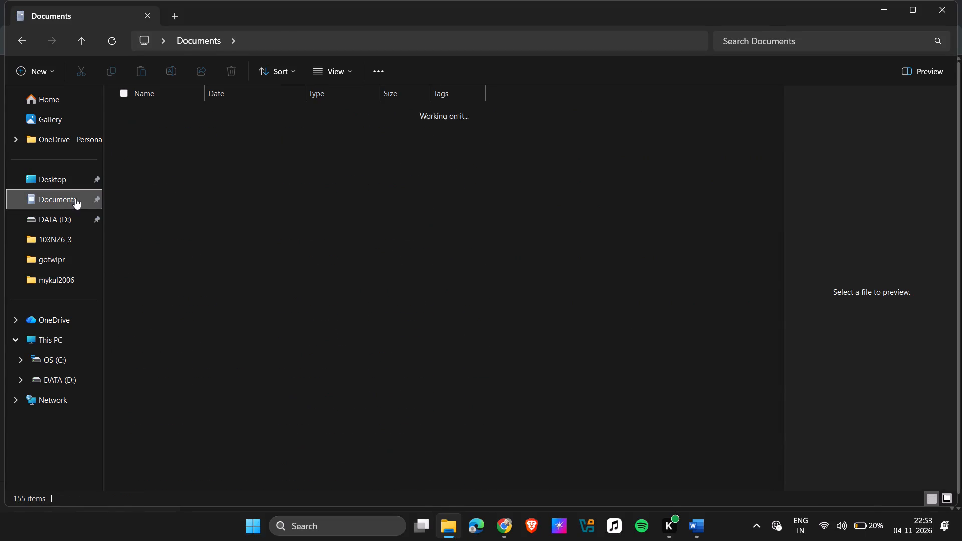
{"action": "scroll", "coordinate": [254, 291], "scroll_direction": "down", "scroll_amount": 7}
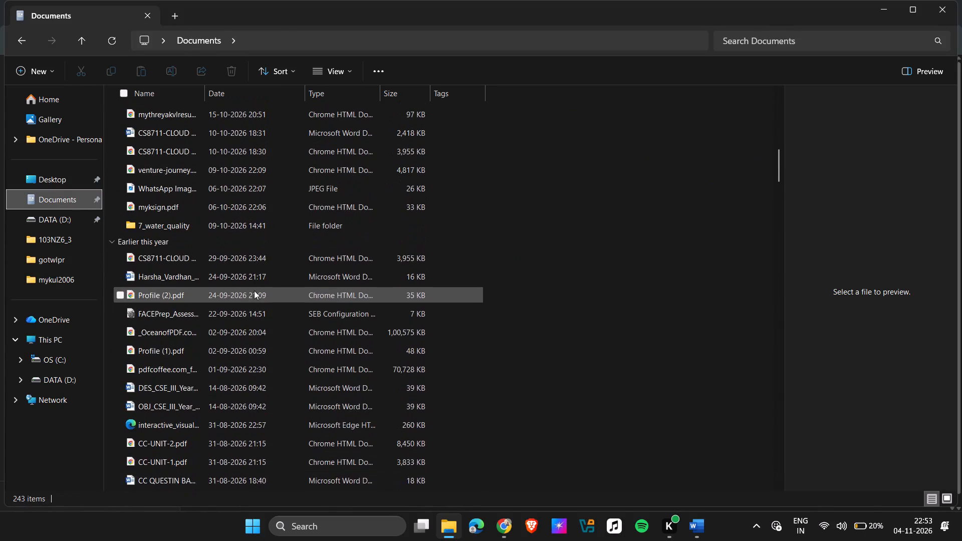
{"action": "scroll", "coordinate": [254, 291], "scroll_direction": "down", "scroll_amount": 5}
{"action": "scroll", "coordinate": [254, 291], "scroll_direction": "up", "scroll_amount": 1}
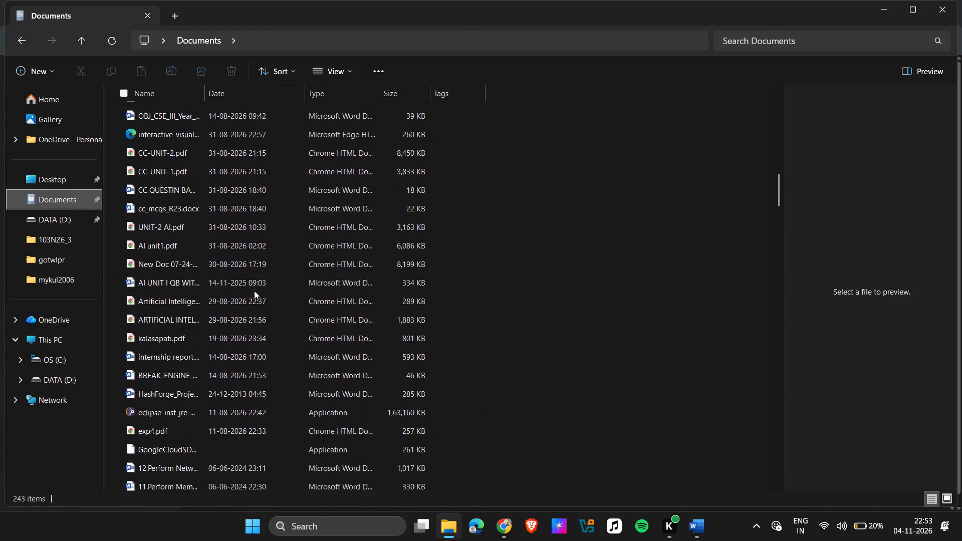
{"action": "scroll", "coordinate": [254, 291], "scroll_direction": "up", "scroll_amount": 1}
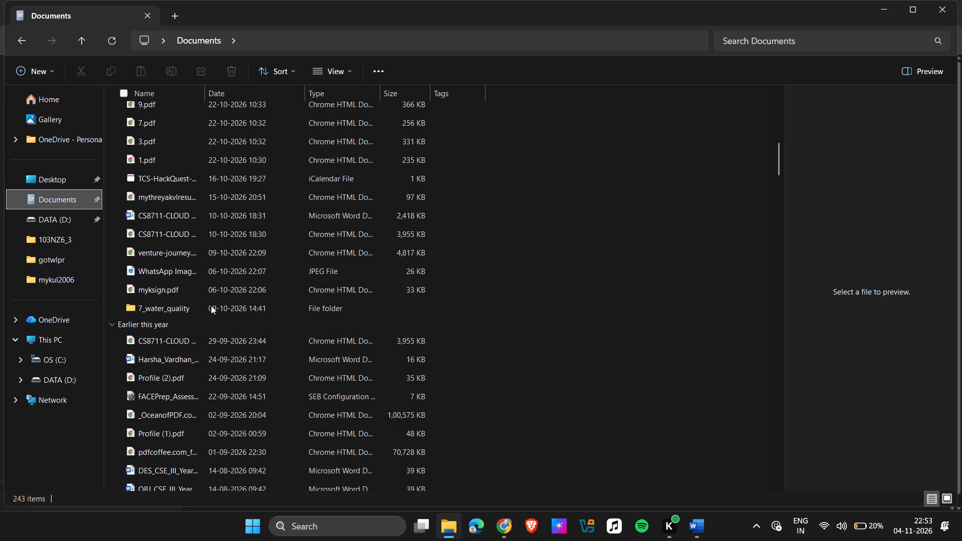
{"action": "left_click", "coordinate": [210, 307]}
{"action": "key", "text": "Delete"}
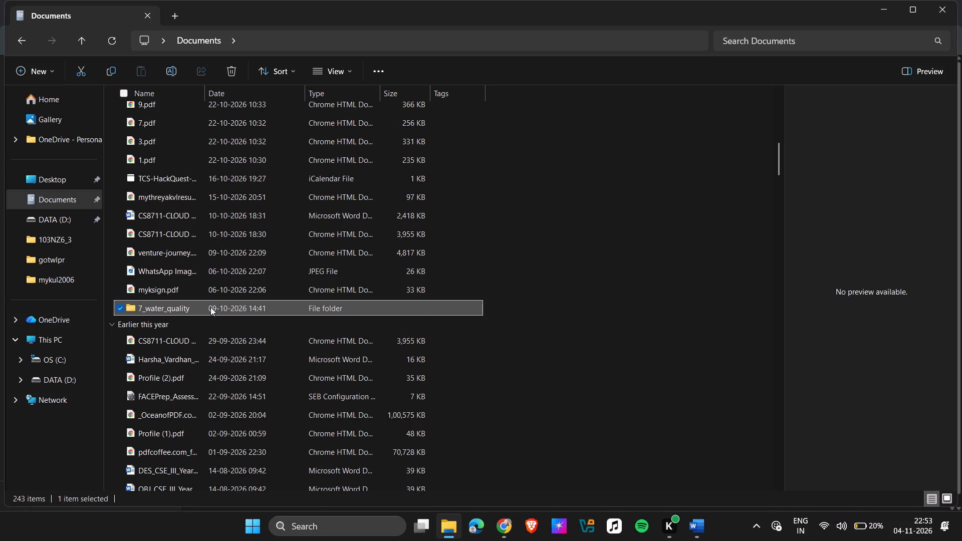
Open the HashForge project report from the Documents folder in Word.
{"action": "scroll", "coordinate": [210, 307], "scroll_direction": "down", "scroll_amount": 6}
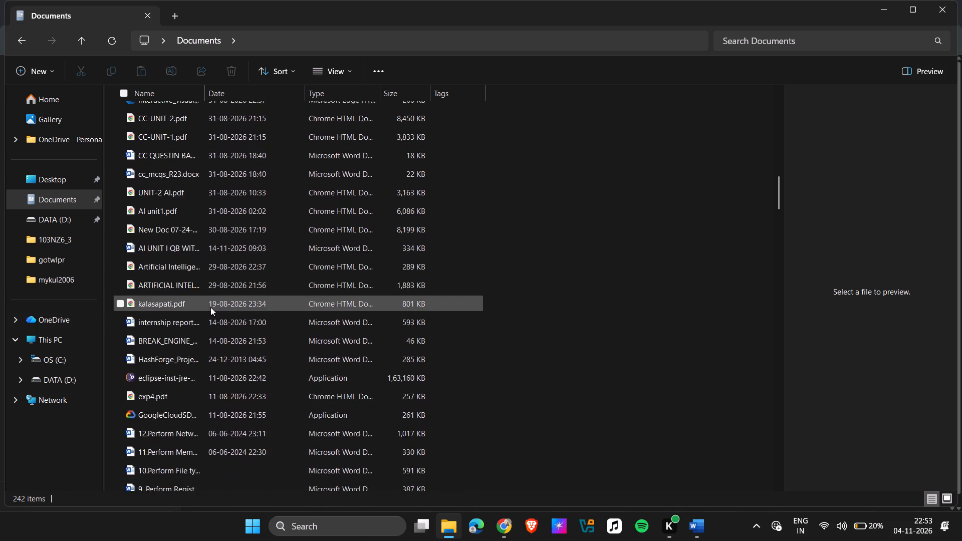
{"action": "scroll", "coordinate": [210, 307], "scroll_direction": "down", "scroll_amount": 2}
{"action": "scroll", "coordinate": [210, 307], "scroll_direction": "up", "scroll_amount": 2}
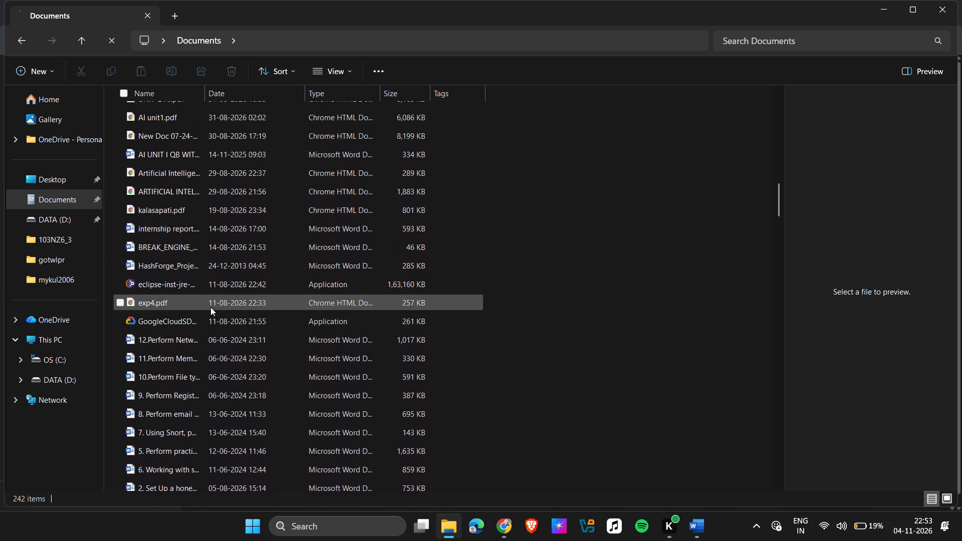
{"action": "scroll", "coordinate": [210, 307], "scroll_direction": "up", "scroll_amount": 2}
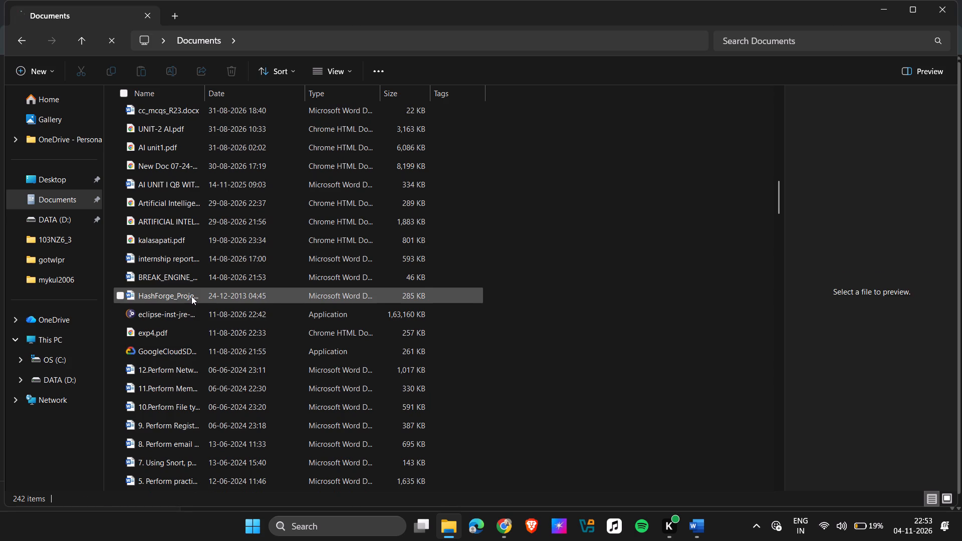
{"action": "double_click", "coordinate": [191, 296]}
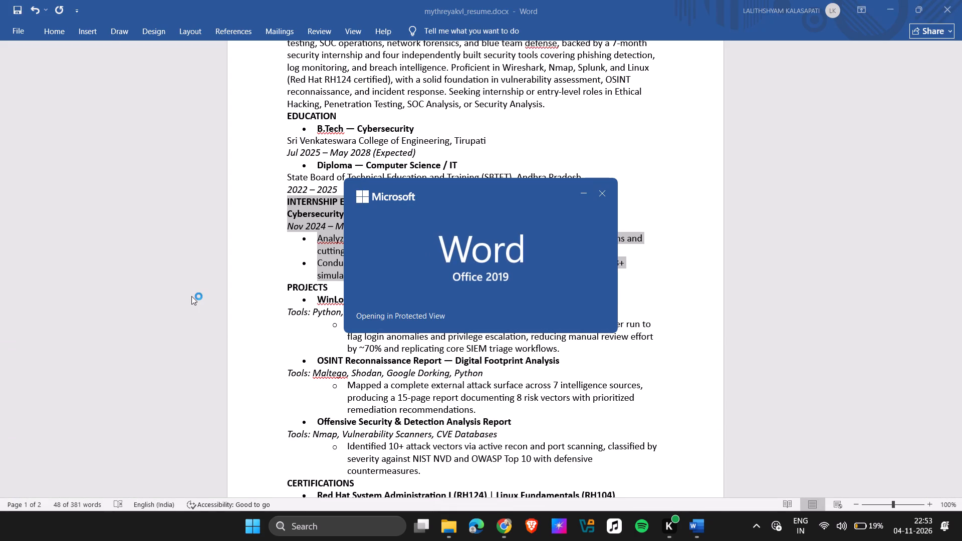
Examine the HashForge report's title, subtitle, company profile and founder pages for the internship details.
{"action": "scroll", "coordinate": [191, 296], "scroll_direction": "right", "scroll_amount": 3}
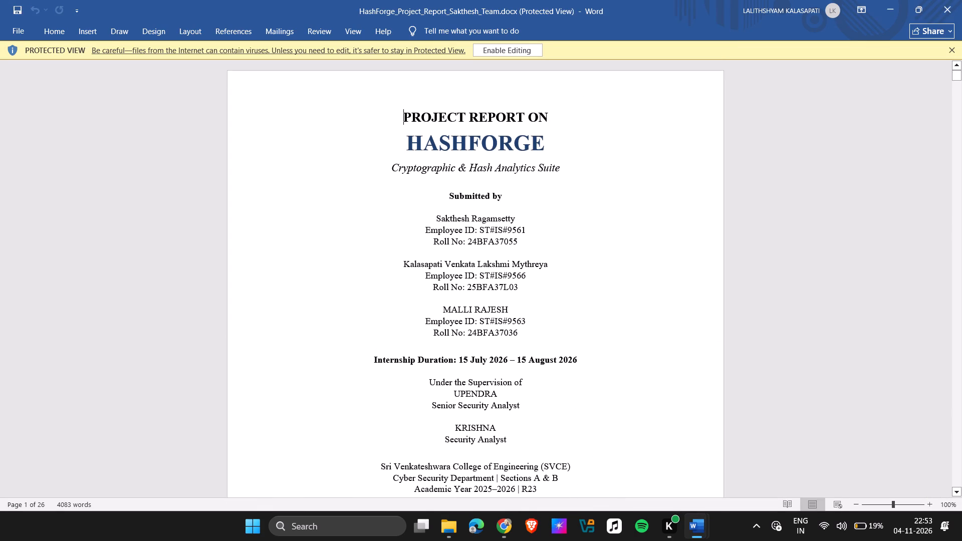
{"action": "left_click_drag", "start_coordinate": [405, 142], "coordinate": [437, 158]}
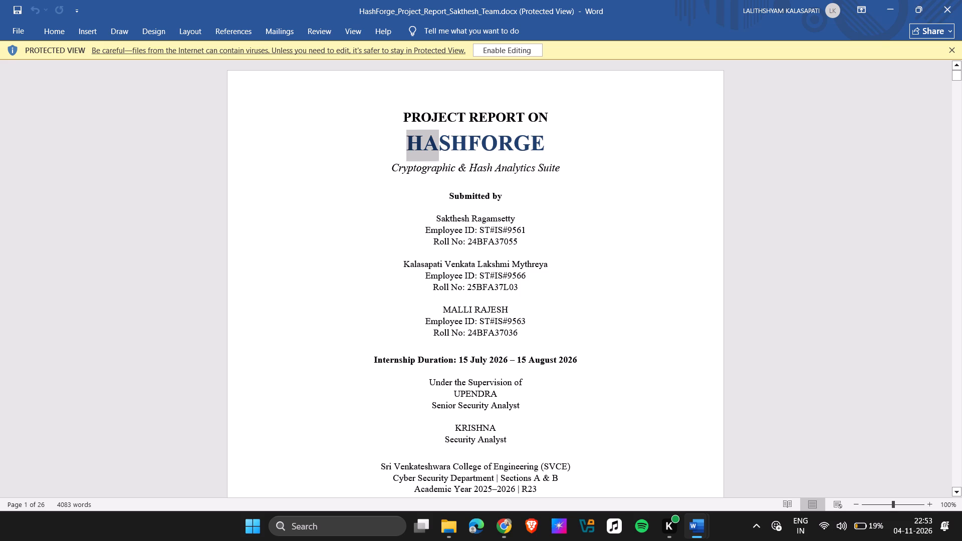
{"action": "left_click_drag", "start_coordinate": [437, 158], "coordinate": [568, 170]}
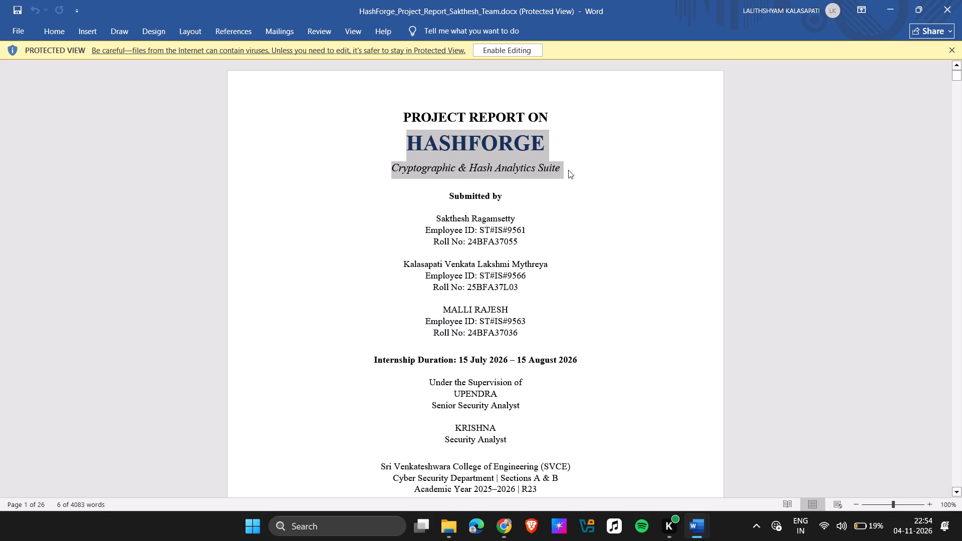
{"action": "scroll", "coordinate": [568, 170], "scroll_direction": "down", "scroll_amount": 5}
{"action": "scroll", "coordinate": [568, 170], "scroll_direction": "up", "scroll_amount": 1}
{"action": "scroll", "coordinate": [568, 170], "scroll_direction": "down", "scroll_amount": 2}
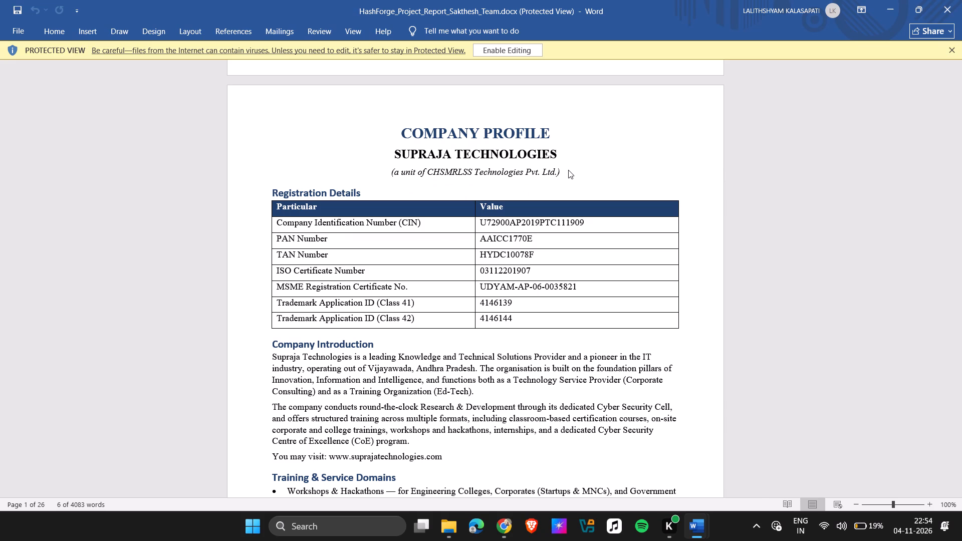
{"action": "scroll", "coordinate": [568, 170], "scroll_direction": "down", "scroll_amount": 7}
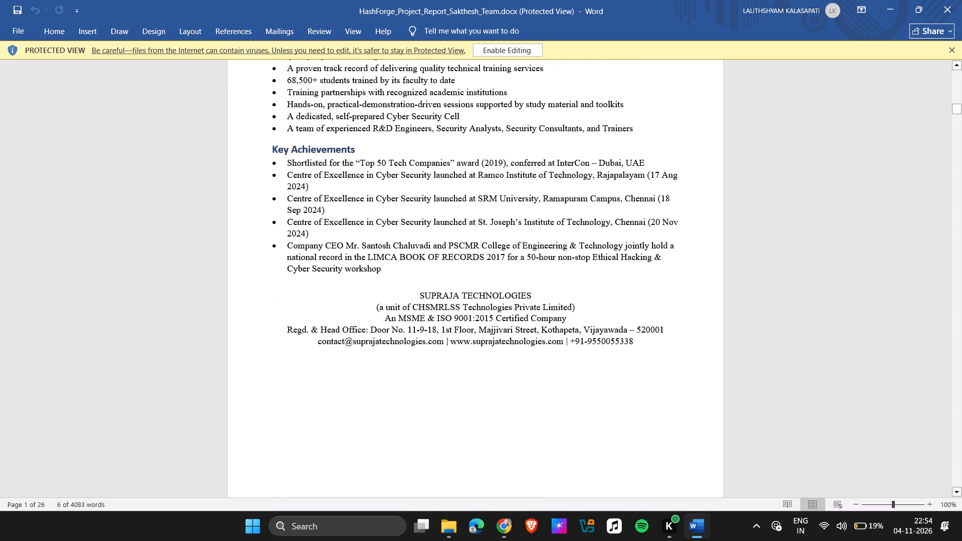
{"action": "scroll", "coordinate": [568, 170], "scroll_direction": "down", "scroll_amount": 1}
{"action": "scroll", "coordinate": [568, 170], "scroll_direction": "up", "scroll_amount": 1}
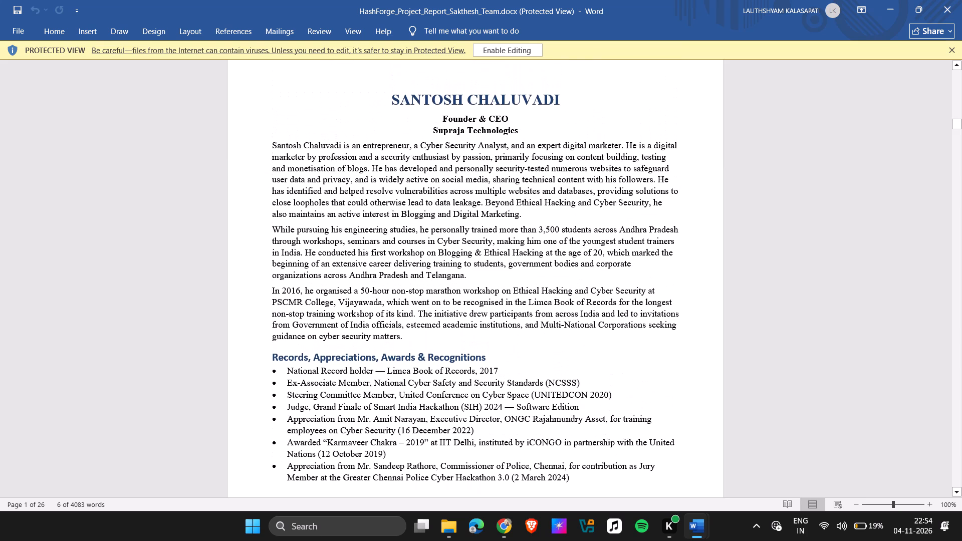
{"action": "scroll", "coordinate": [568, 170], "scroll_direction": "down", "scroll_amount": 8}
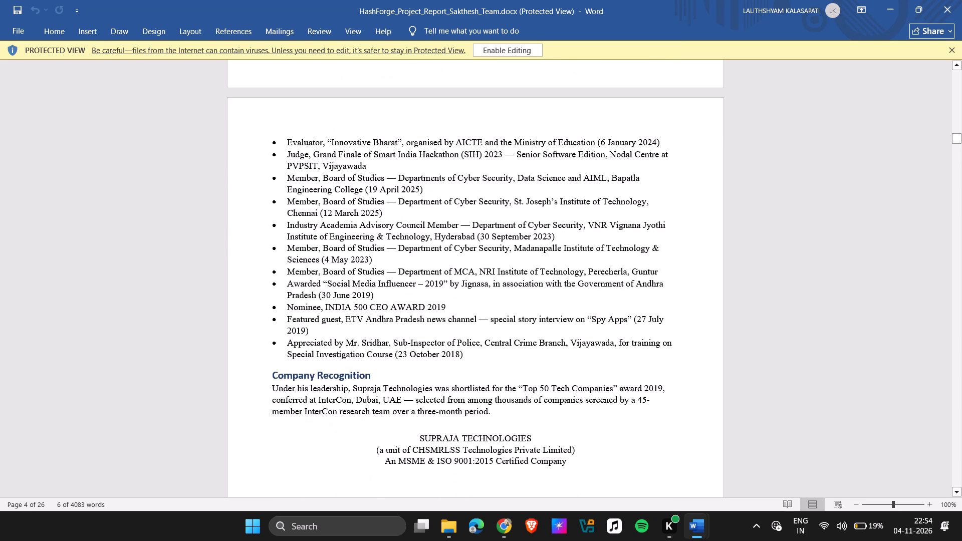
Look through the HashForge report's table of contents and technical chapters, from the Introduction to the System Architecture section.
{"action": "scroll", "coordinate": [568, 170], "scroll_direction": "down", "scroll_amount": 2}
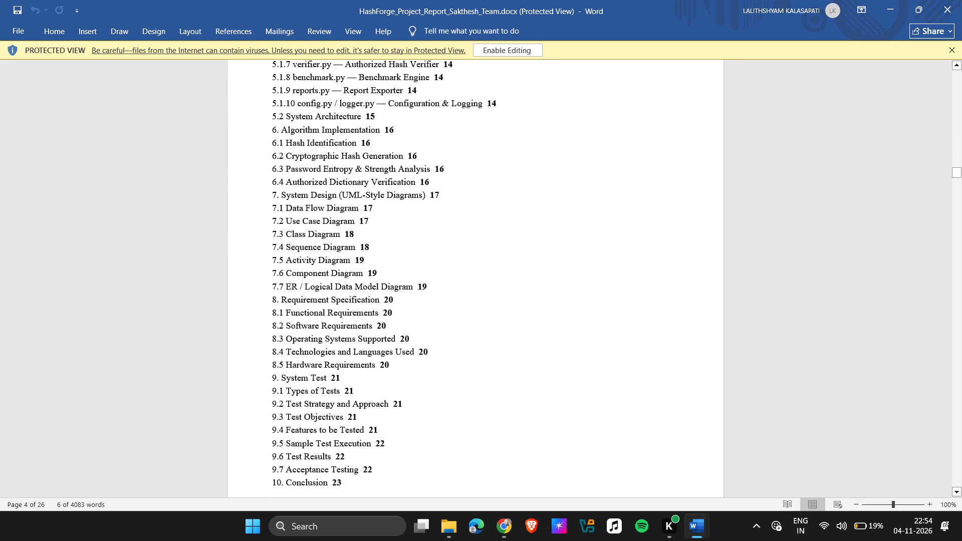
{"action": "scroll", "coordinate": [568, 170], "scroll_direction": "up", "scroll_amount": 4}
{"action": "scroll", "coordinate": [568, 170], "scroll_direction": "down", "scroll_amount": 5}
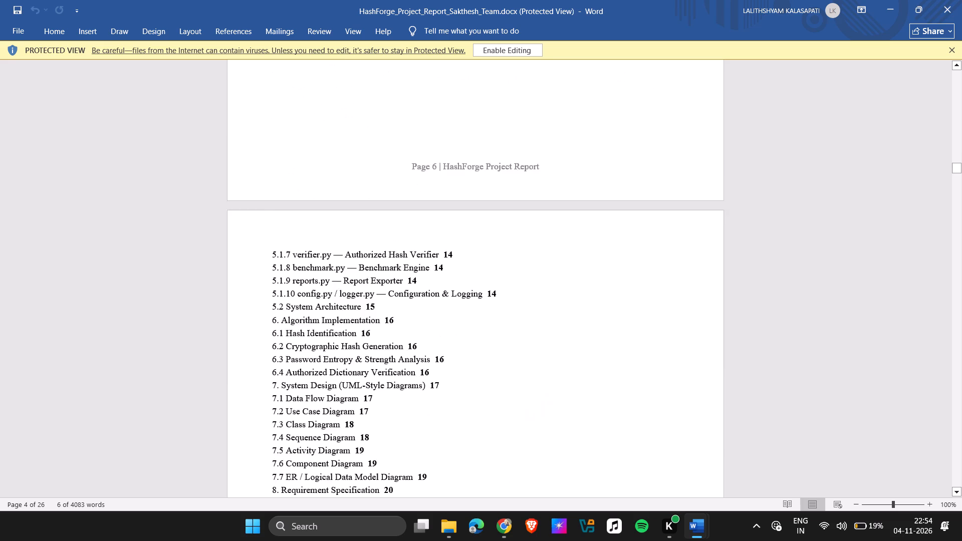
{"action": "scroll", "coordinate": [568, 170], "scroll_direction": "down", "scroll_amount": 5}
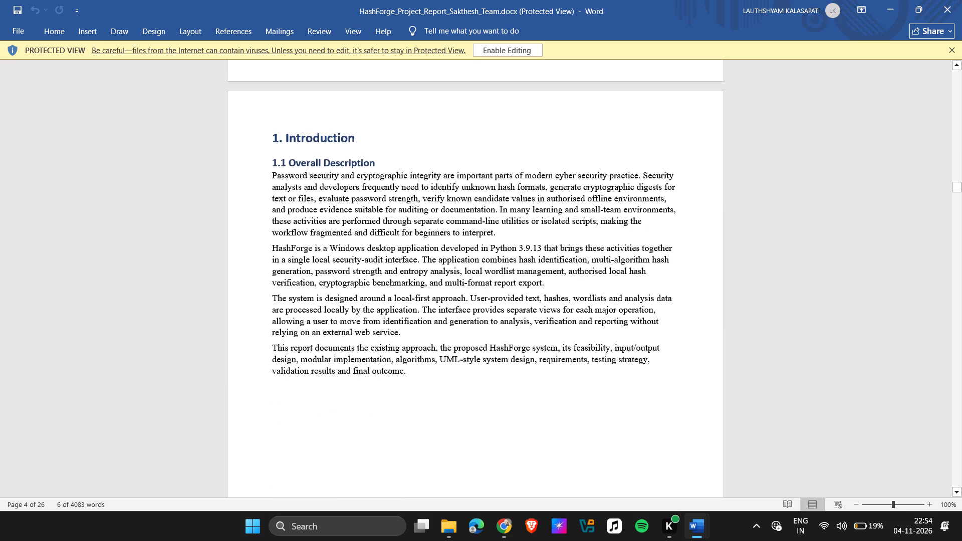
{"action": "scroll", "coordinate": [568, 170], "scroll_direction": "down", "scroll_amount": 2}
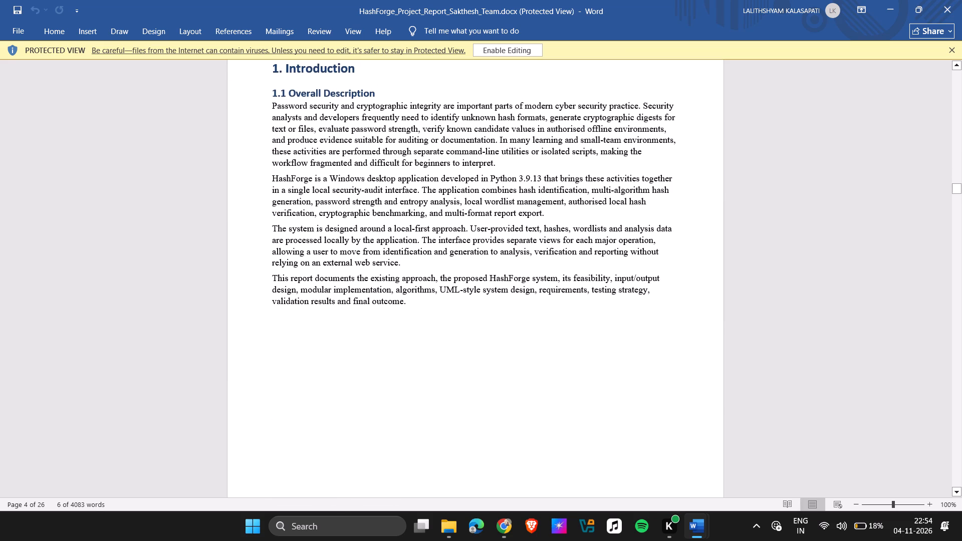
{"action": "scroll", "coordinate": [568, 170], "scroll_direction": "down", "scroll_amount": 6}
{"action": "scroll", "coordinate": [568, 170], "scroll_direction": "up", "scroll_amount": 1}
{"action": "scroll", "coordinate": [568, 170], "scroll_direction": "down", "scroll_amount": 1}
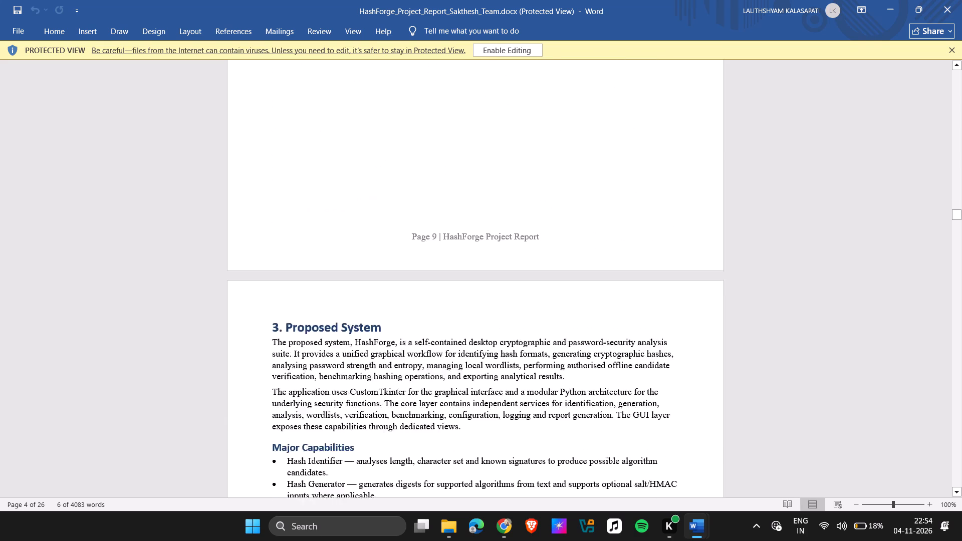
{"action": "scroll", "coordinate": [568, 170], "scroll_direction": "down", "scroll_amount": 1}
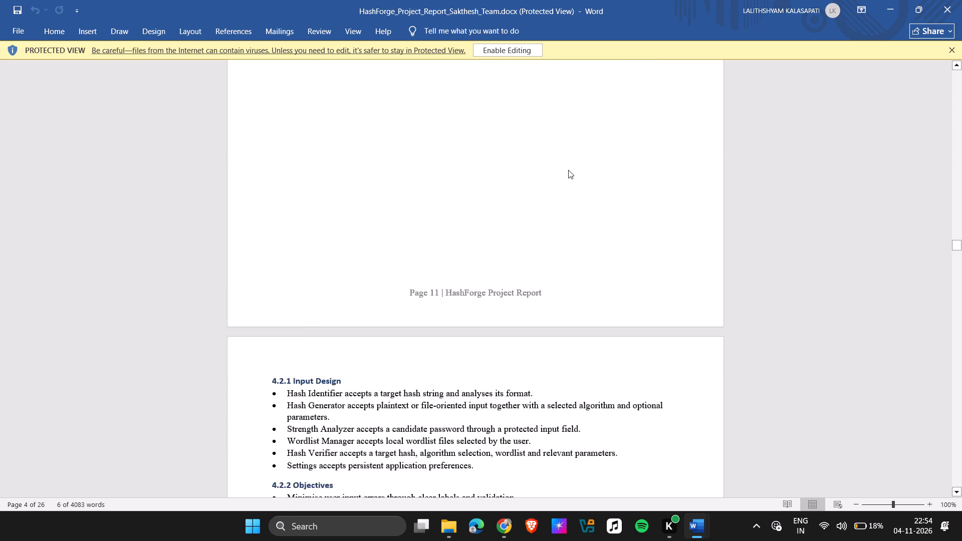
{"action": "scroll", "coordinate": [568, 170], "scroll_direction": "down", "scroll_amount": 2}
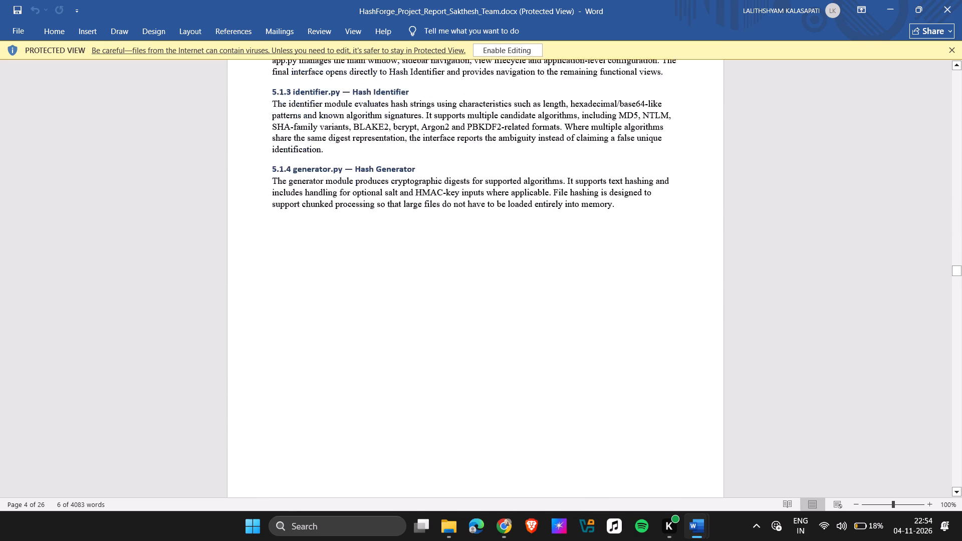
{"action": "scroll", "coordinate": [568, 170], "scroll_direction": "down", "scroll_amount": 2}
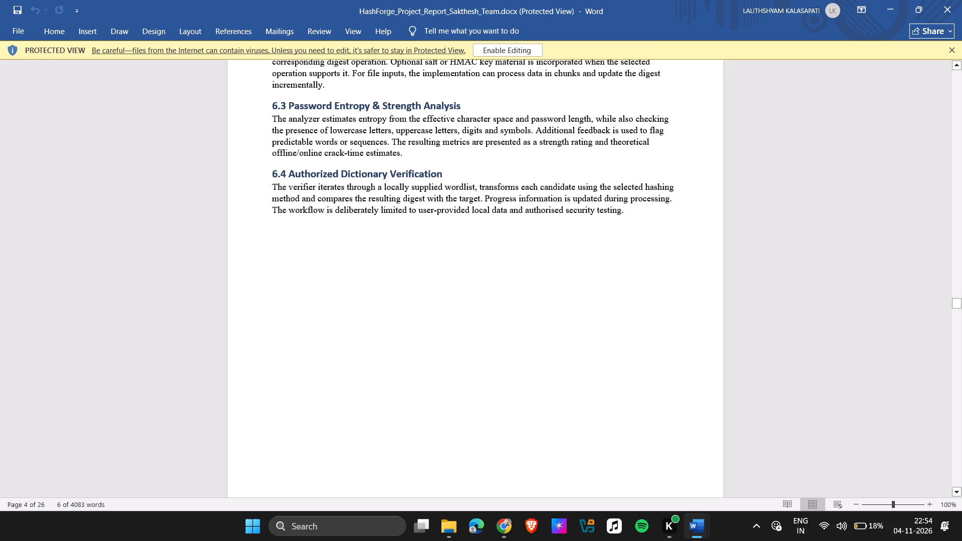
{"action": "scroll", "coordinate": [568, 170], "scroll_direction": "down", "scroll_amount": 1}
{"action": "scroll", "coordinate": [568, 170], "scroll_direction": "up", "scroll_amount": 1}
{"action": "scroll", "coordinate": [568, 170], "scroll_direction": "down", "scroll_amount": 1}
{"action": "scroll", "coordinate": [568, 170], "scroll_direction": "up", "scroll_amount": 1}
{"action": "scroll", "coordinate": [568, 170], "scroll_direction": "down", "scroll_amount": 1}
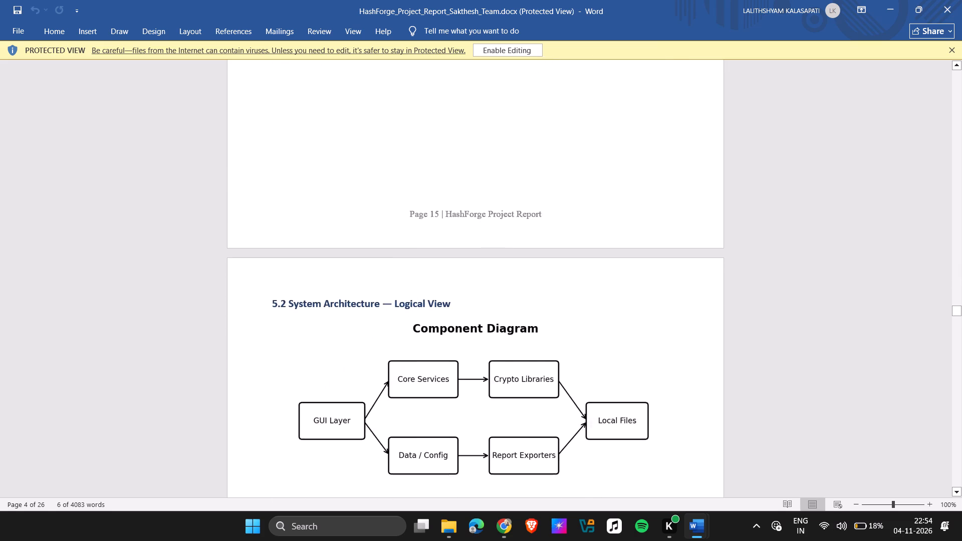
{"action": "scroll", "coordinate": [568, 170], "scroll_direction": "down", "scroll_amount": 1}
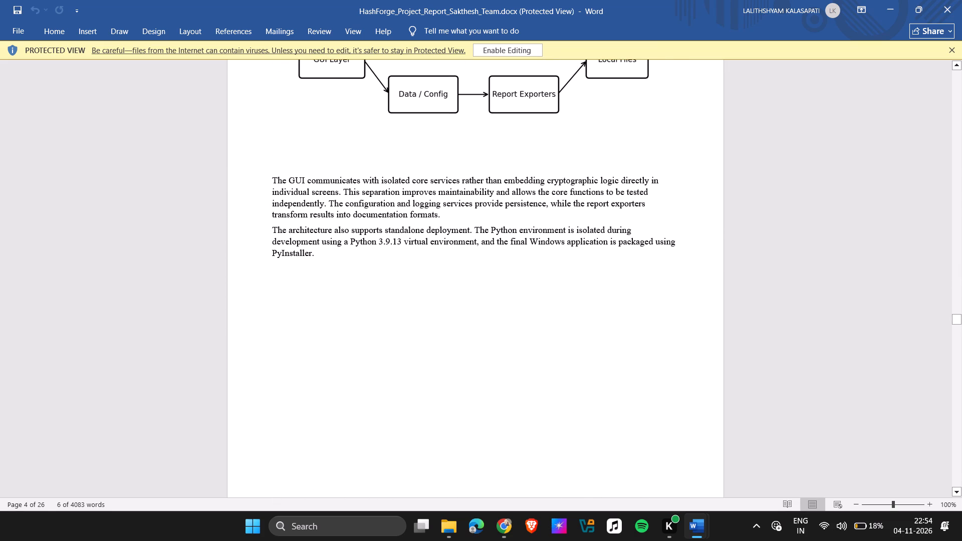
Copy the entire text of the HashForge project report.
{"action": "key", "text": "ctrl+a"}
{"action": "scroll", "coordinate": [570, 223], "scroll_direction": "down", "scroll_amount": 3}
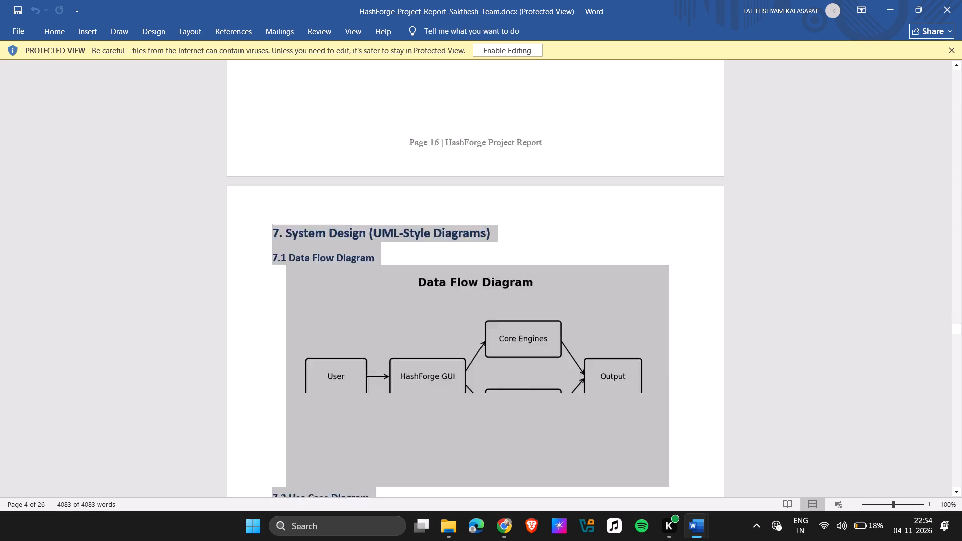
{"action": "scroll", "coordinate": [570, 223], "scroll_direction": "down", "scroll_amount": 18}
{"action": "scroll", "coordinate": [570, 223], "scroll_direction": "up", "scroll_amount": 10}
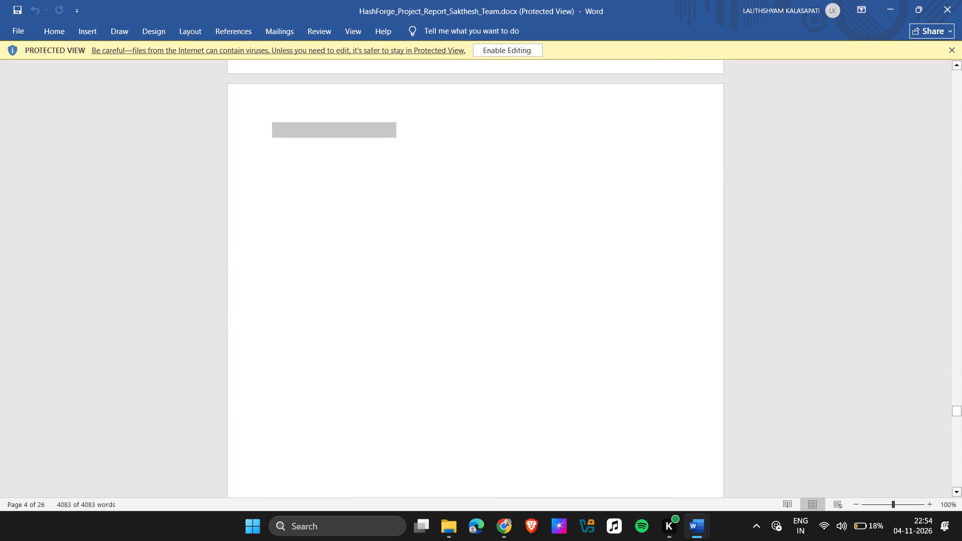
{"action": "scroll", "coordinate": [570, 223], "scroll_direction": "up", "scroll_amount": 15}
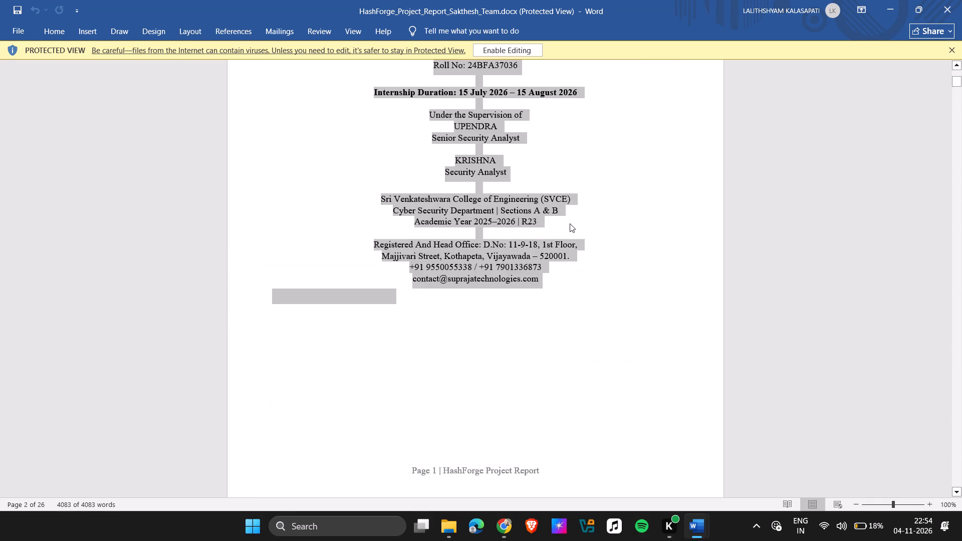
{"action": "key", "text": "ctrl+c"}
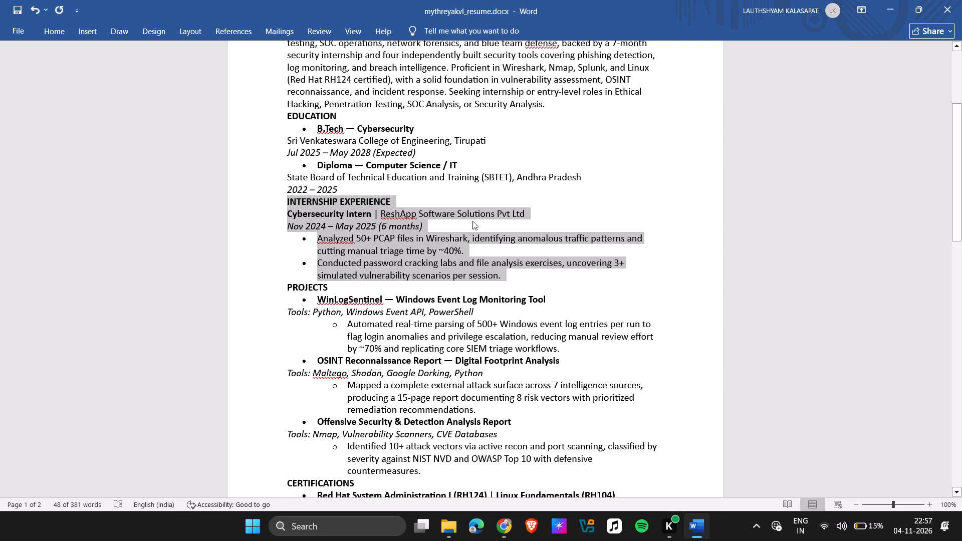
Replace the resume's selected Internship Experience section with the version copied from Claude.
{"action": "scroll", "coordinate": [472, 221], "scroll_direction": "up", "scroll_amount": 1}
{"action": "key", "text": "BackSpace"}
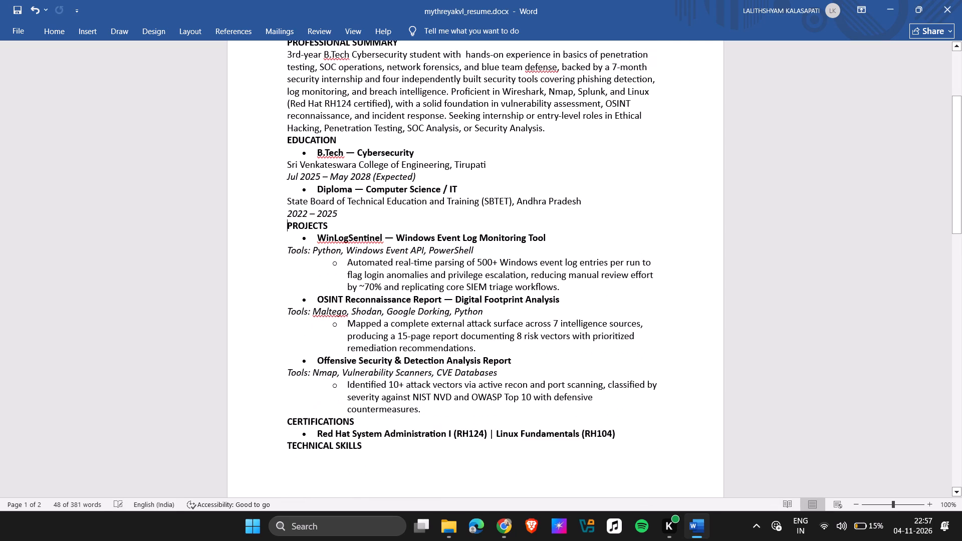
{"action": "key", "text": "ctrl+v"}
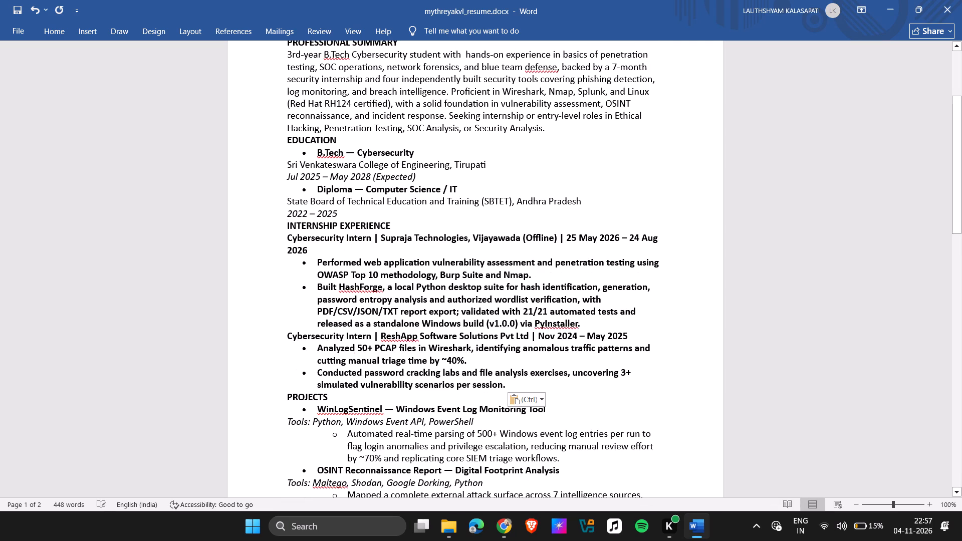
Remove the bold formatting from both internship entries and their bullets below the Internship Experience heading.
{"action": "left_click_drag", "start_coordinate": [508, 387], "coordinate": [503, 384]}
{"action": "left_click_drag", "start_coordinate": [503, 384], "coordinate": [145, 241]}
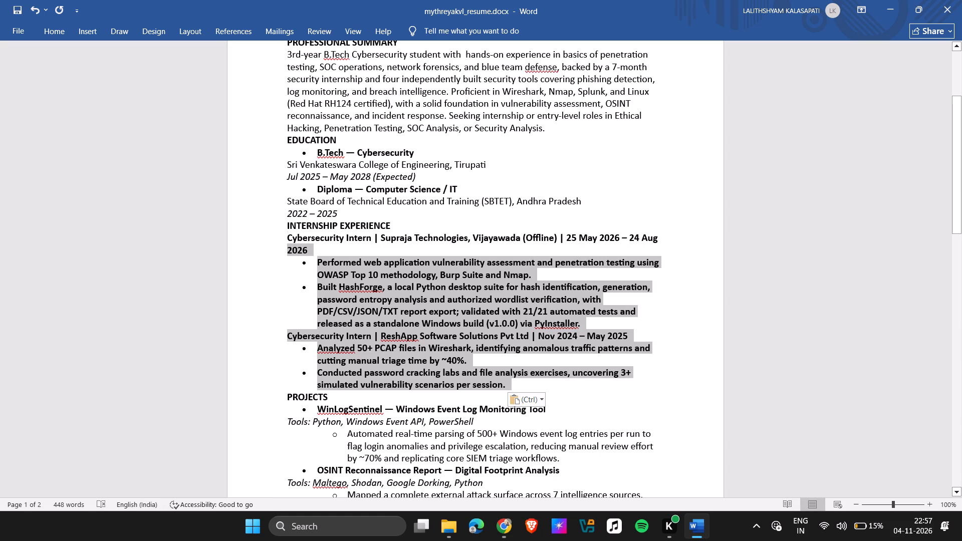
{"action": "left_click_drag", "start_coordinate": [145, 241], "coordinate": [103, 236]}
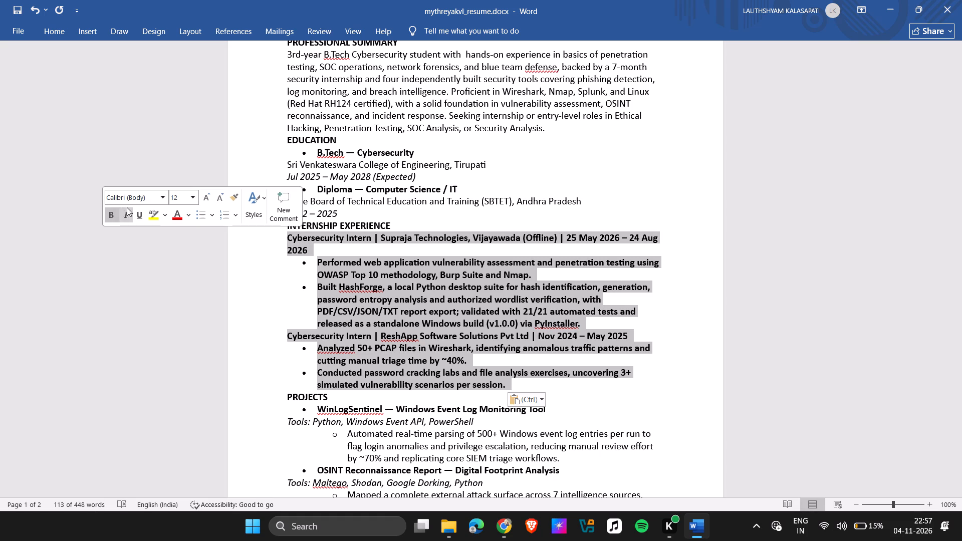
{"action": "left_click", "coordinate": [109, 215]}
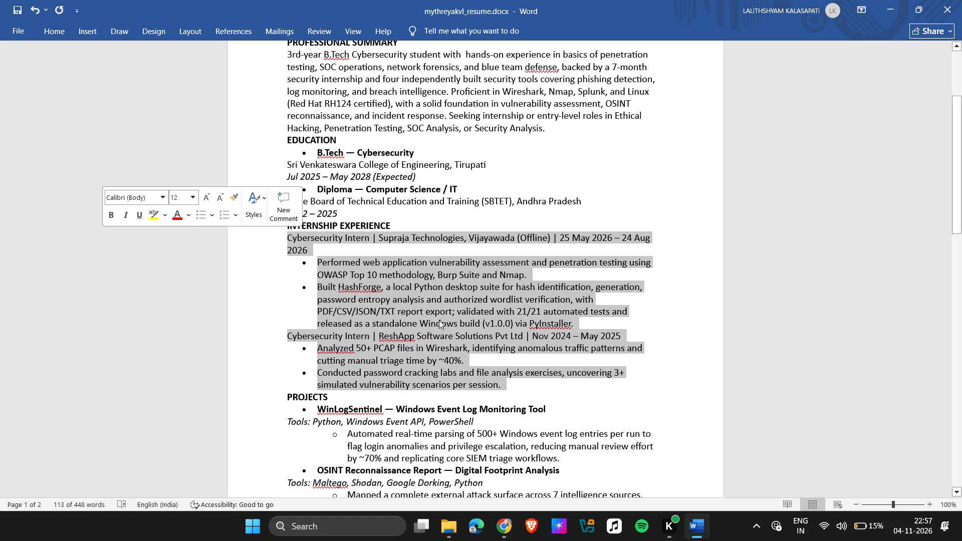
{"action": "left_click", "coordinate": [525, 384]}
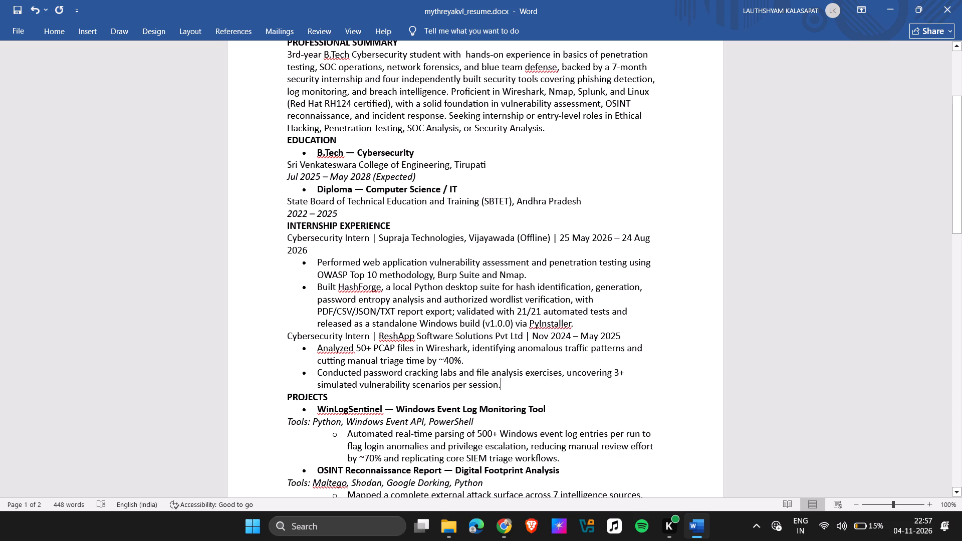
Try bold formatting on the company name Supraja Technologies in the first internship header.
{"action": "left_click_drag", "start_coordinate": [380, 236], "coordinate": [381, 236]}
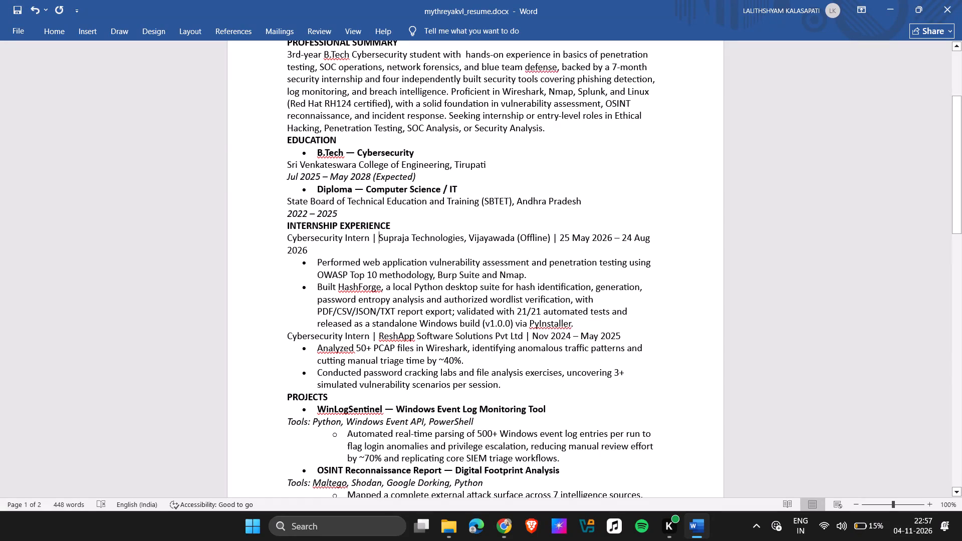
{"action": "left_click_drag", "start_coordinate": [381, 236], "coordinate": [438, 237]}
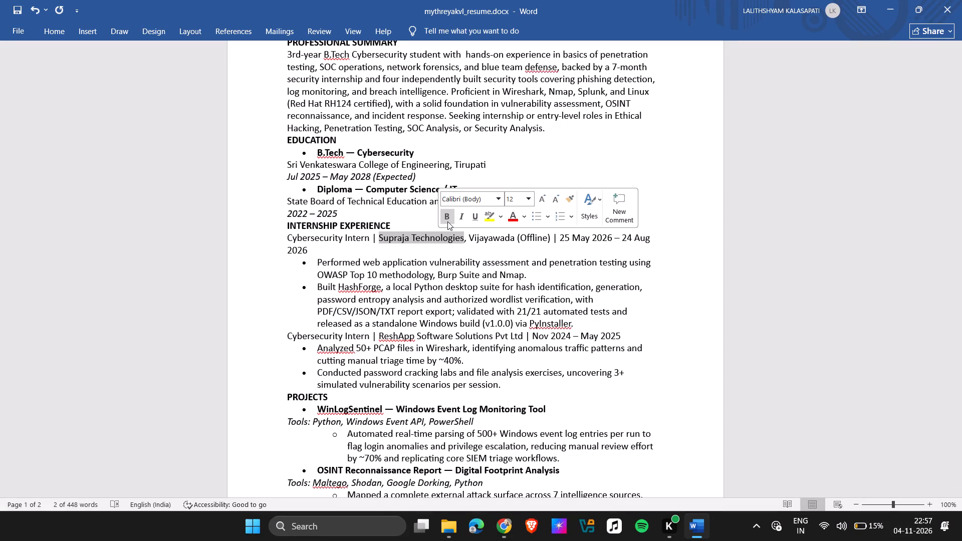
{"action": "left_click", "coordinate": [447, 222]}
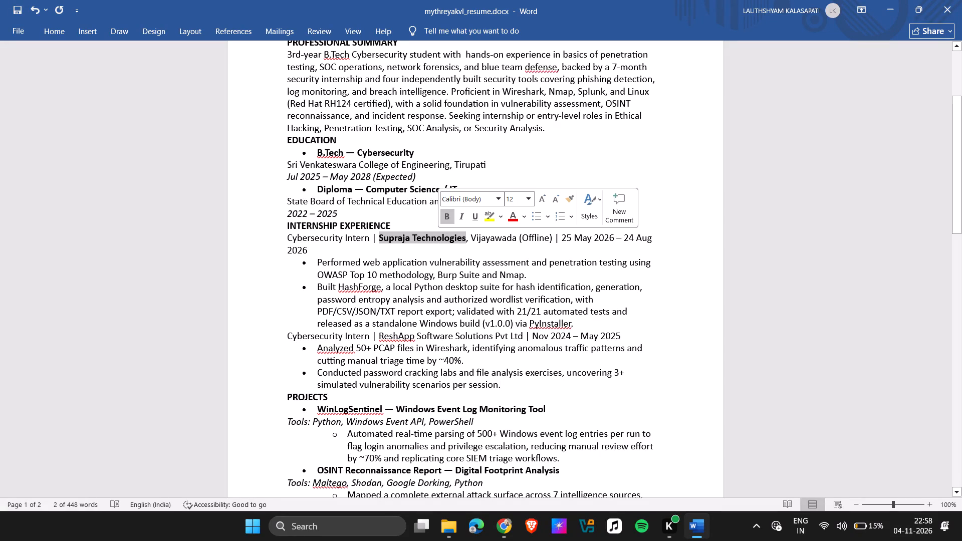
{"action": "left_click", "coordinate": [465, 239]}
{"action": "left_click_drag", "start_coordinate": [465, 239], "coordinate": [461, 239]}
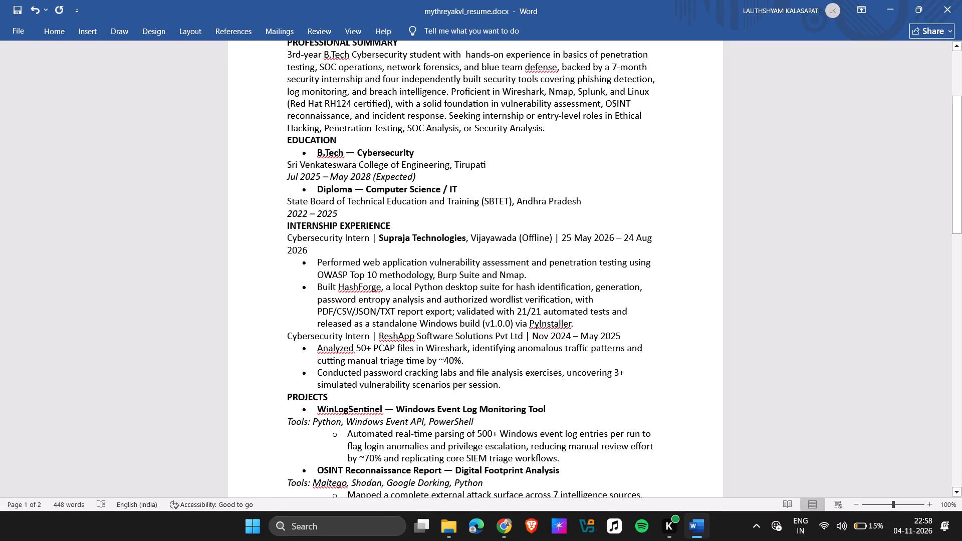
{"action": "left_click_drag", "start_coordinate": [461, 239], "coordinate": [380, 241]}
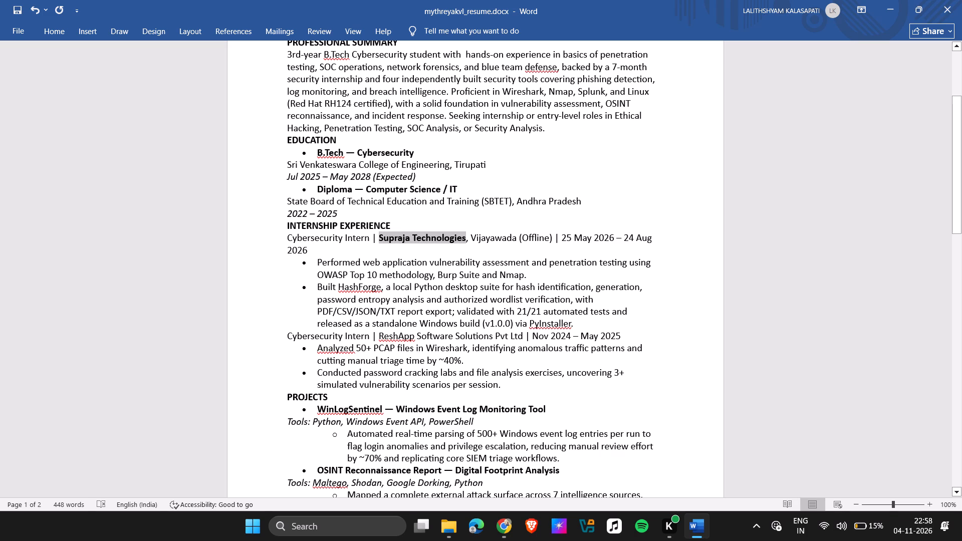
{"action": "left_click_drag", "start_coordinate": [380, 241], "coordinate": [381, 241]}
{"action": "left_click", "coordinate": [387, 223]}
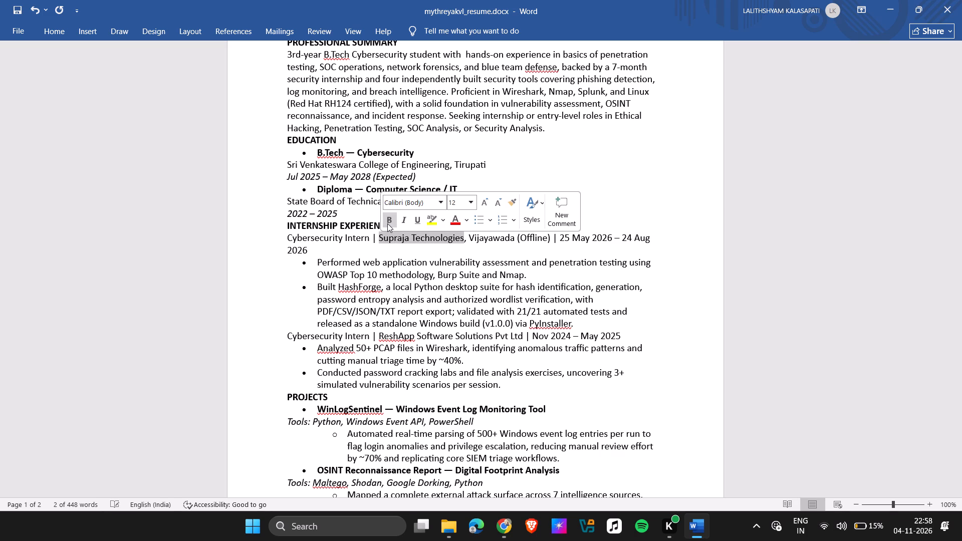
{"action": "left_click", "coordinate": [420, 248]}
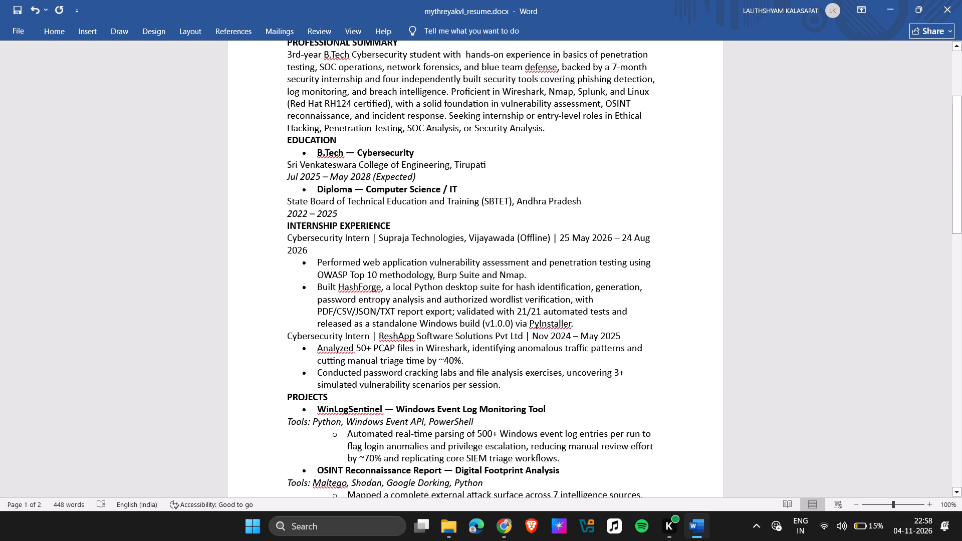
Delete "(Offline)" from the Supraja Technologies header so the location reads only "Vijayawada" before the dates.
{"action": "left_click", "coordinate": [551, 237]}
{"action": "key", "text": "BackSpace"}
{"action": "key", "text": "BackSpace"}
{"action": "key", "text": "BackSpace"}
{"action": "key", "text": "BackSpace"}
{"action": "key", "text": "BackSpace"}
{"action": "key", "text": "BackSpace"}
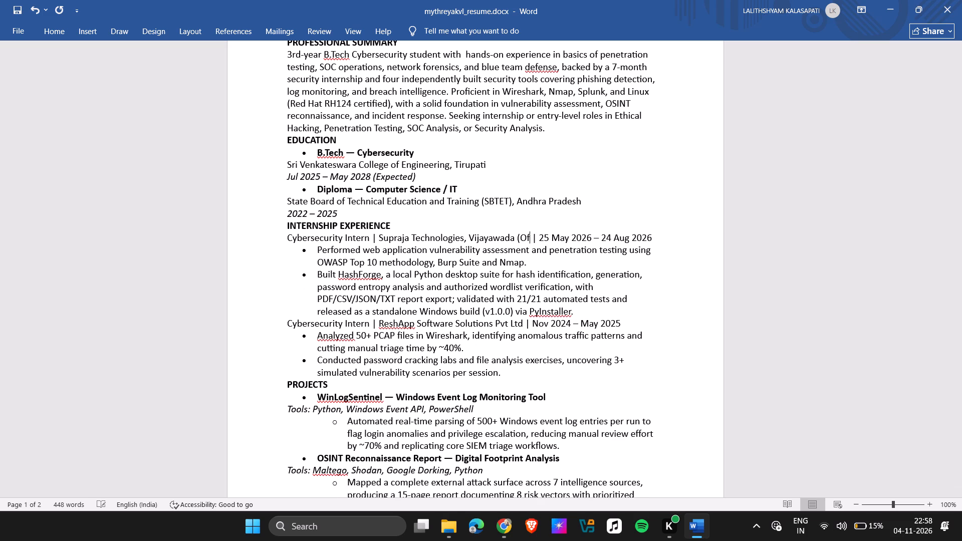
{"action": "key", "text": "BackSpace"}
{"action": "key", "text": "BackSpace"}
{"action": "key", "text": "BackSpace"}
{"action": "key", "text": "BackSpace"}
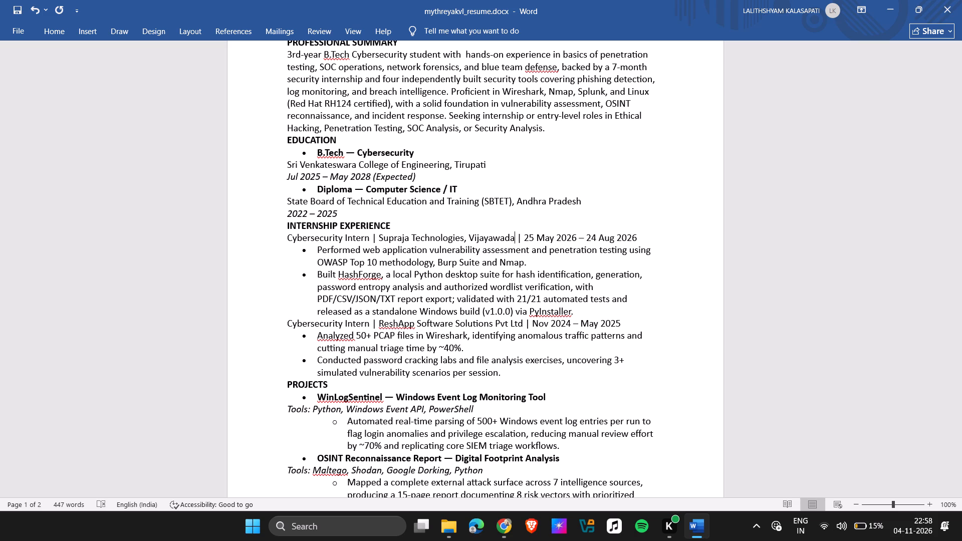
{"action": "key", "text": "BackSpace"}
{"action": "key", "text": "BackSpace"}
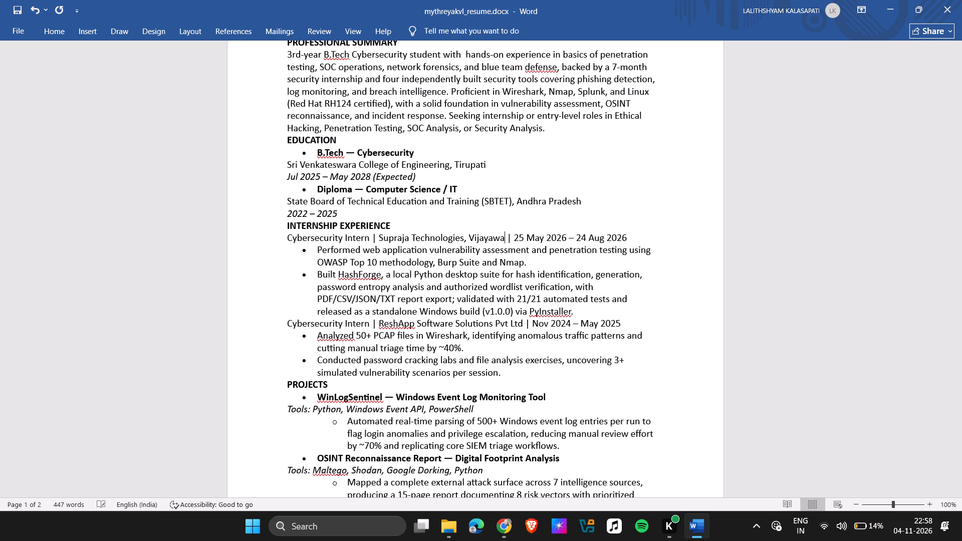
{"action": "key", "text": "BackSpace"}
{"action": "key", "text": "BackSpace"}
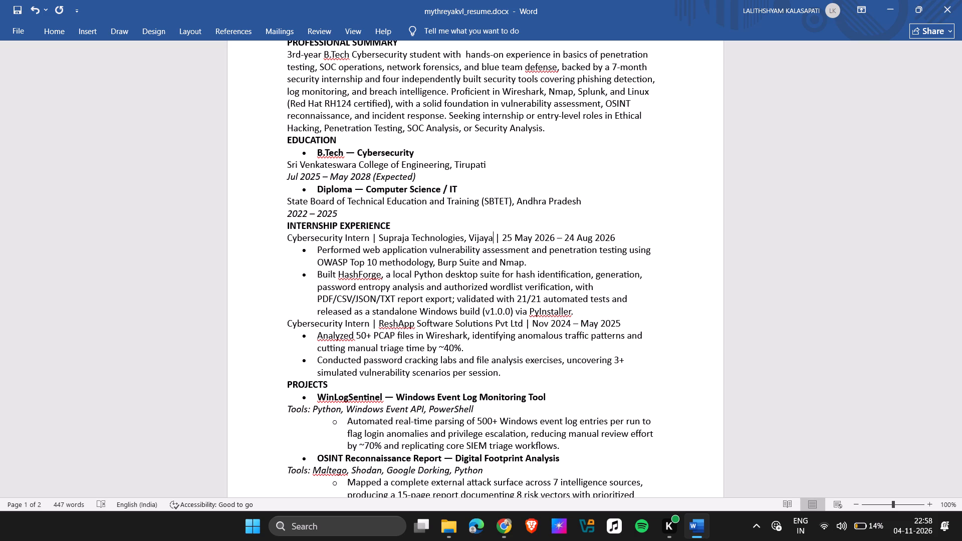
{"action": "type", "text": "wada"}
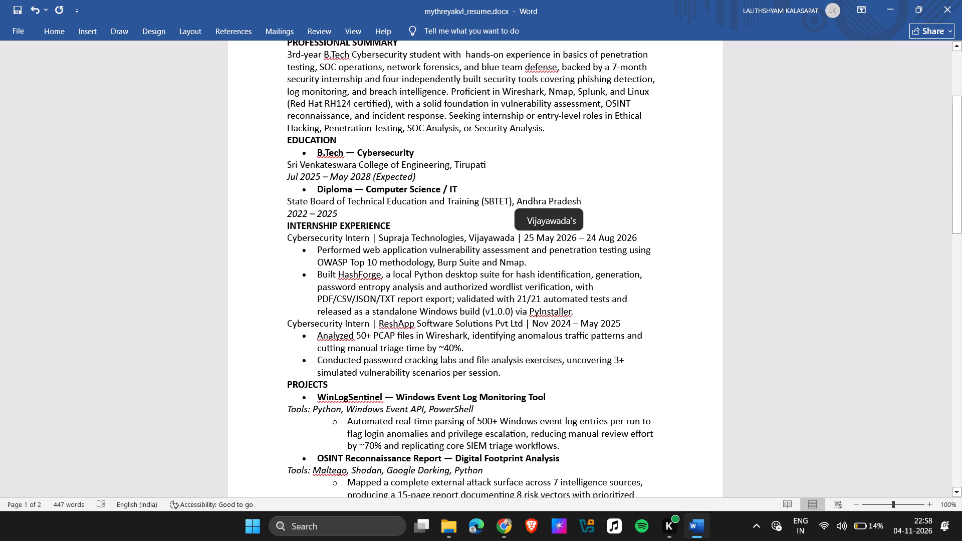
Examine the rest of the resume, from the projects through the skills table, certifications and target roles on page two.
{"action": "scroll", "coordinate": [563, 344], "scroll_direction": "down", "scroll_amount": 1}
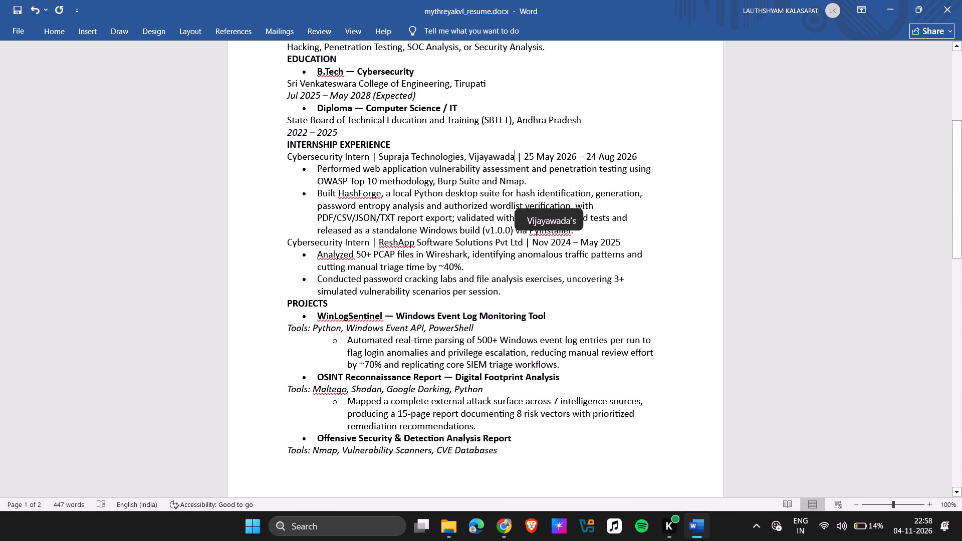
{"action": "scroll", "coordinate": [563, 344], "scroll_direction": "down", "scroll_amount": 3}
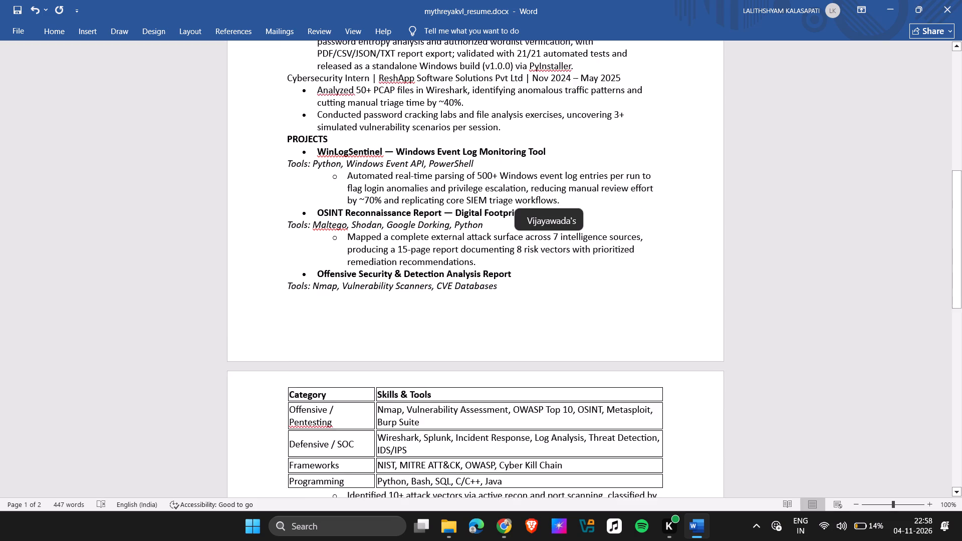
{"action": "scroll", "coordinate": [563, 344], "scroll_direction": "down", "scroll_amount": 1}
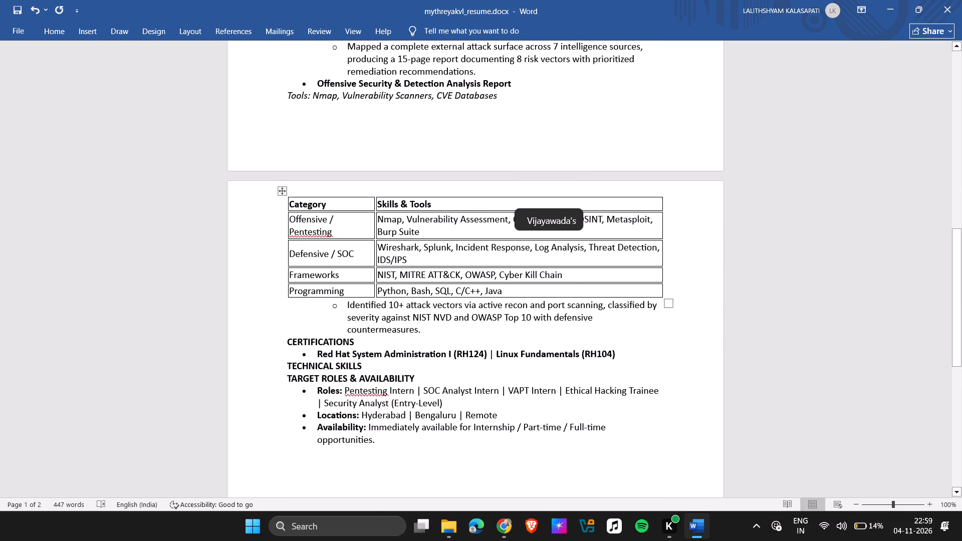
{"action": "scroll", "coordinate": [563, 344], "scroll_direction": "down", "scroll_amount": 1}
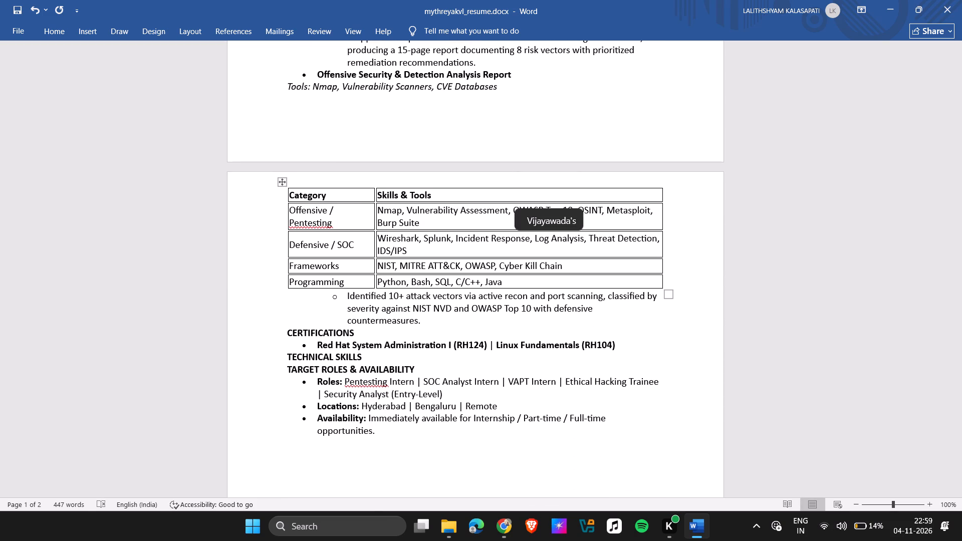
{"action": "scroll", "coordinate": [563, 344], "scroll_direction": "up", "scroll_amount": 3}
{"action": "scroll", "coordinate": [563, 344], "scroll_direction": "right", "scroll_amount": 1}
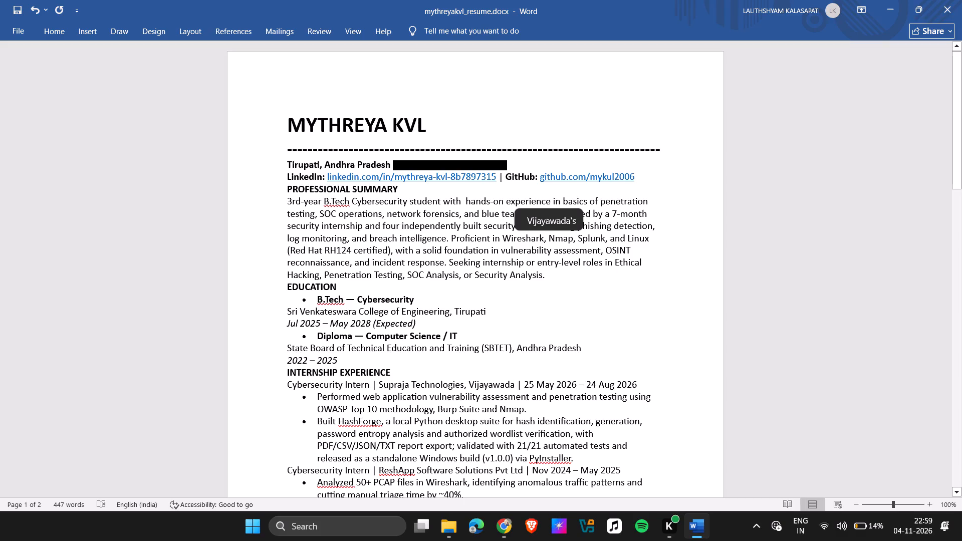
Join the B.Tech dates "Jul 2025 – May 2028 (Expected)" to the end of the Sri Venkateswara College line, separated by a spaced hyphen.
{"action": "left_click", "coordinate": [287, 326]}
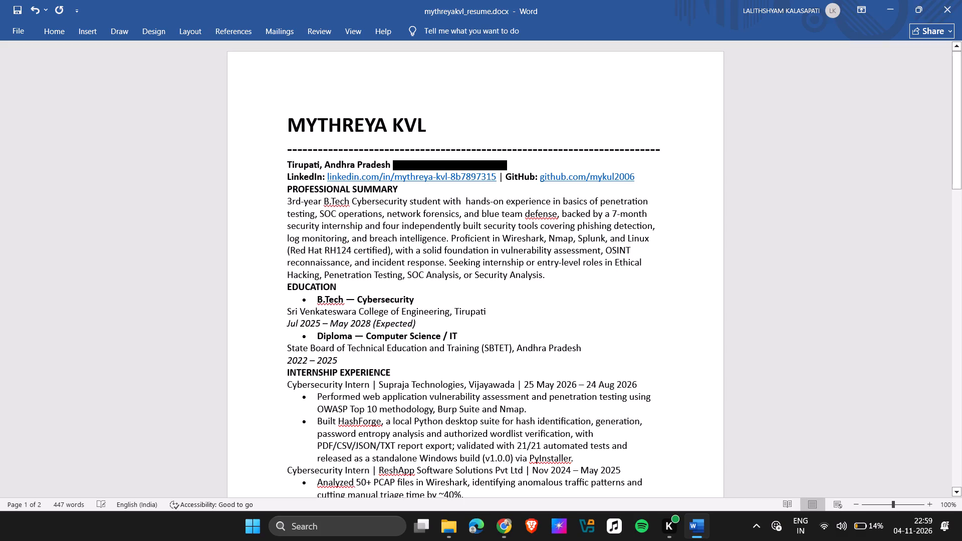
{"action": "key", "text": "BackSpace"}
{"action": "key", "text": "space"}
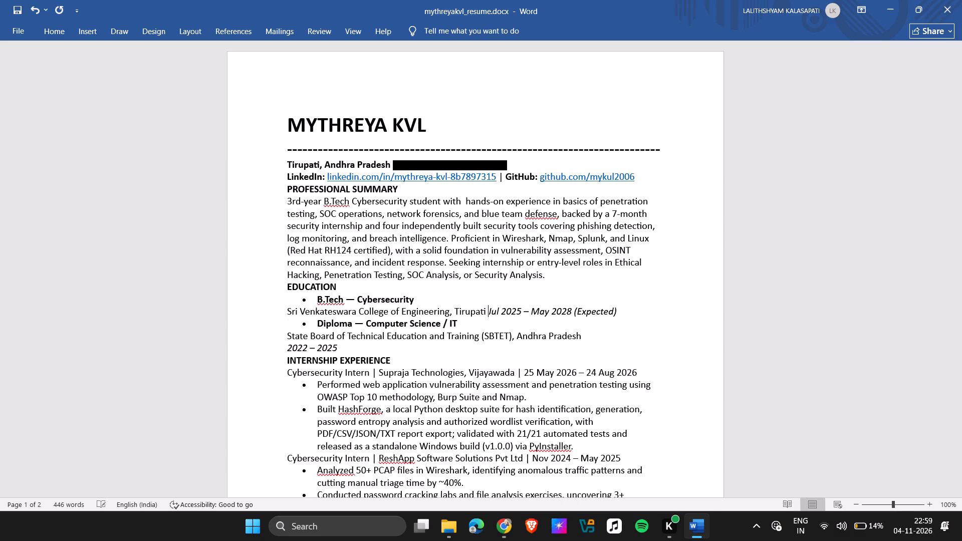
{"action": "key", "text": "space"}
{"action": "key", "text": "space"}
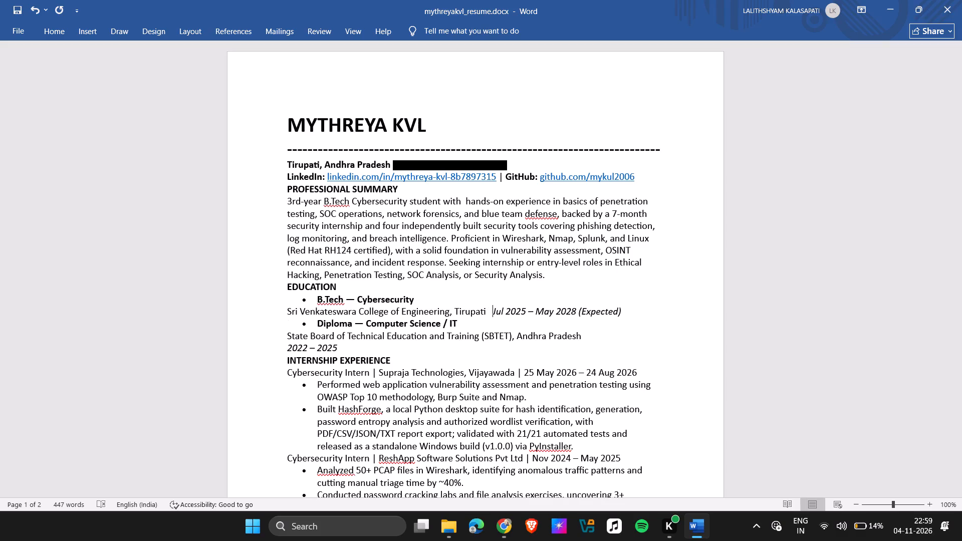
{"action": "key", "text": "minus"}
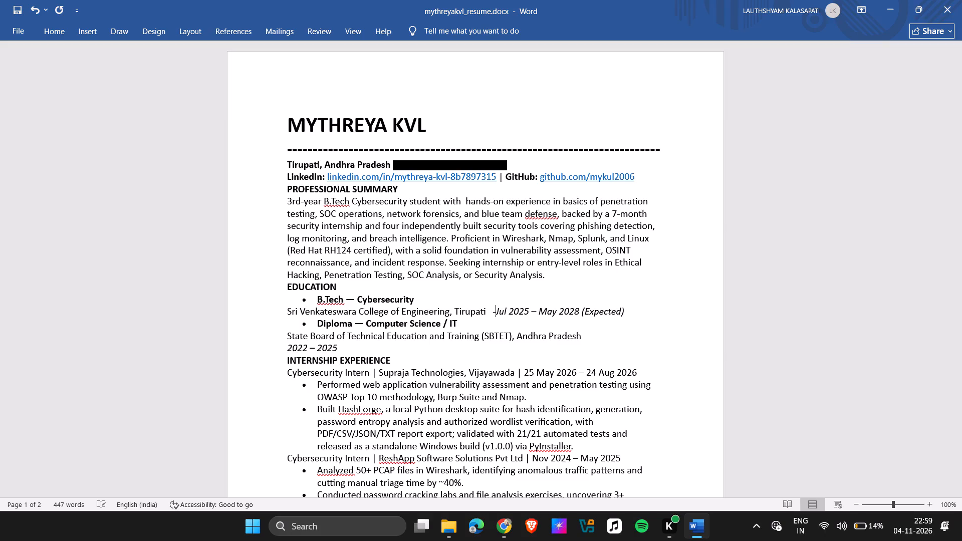
{"action": "key", "text": "space"}
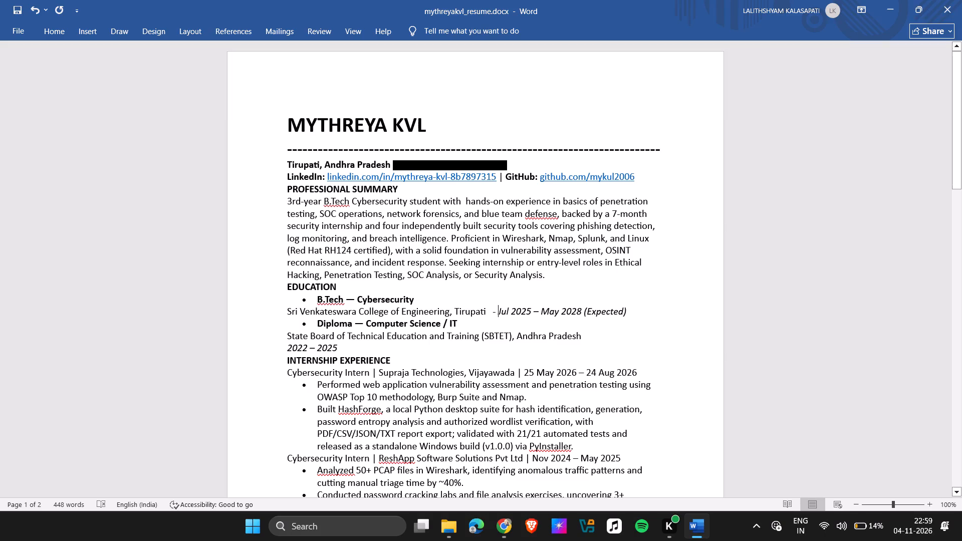
Join the diploma dates "2022 – 2025" to the end of the State Board of Technical Education line, separated by a spaced hyphen.
{"action": "left_click", "coordinate": [288, 345]}
{"action": "key", "text": "BackSpace"}
{"action": "key", "text": "space"}
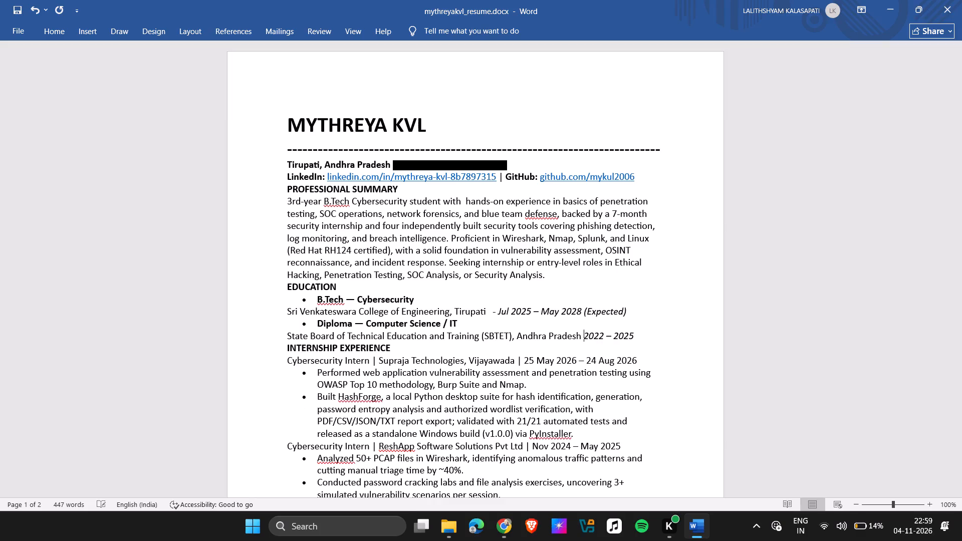
{"action": "key", "text": "minus"}
{"action": "key", "text": "space"}
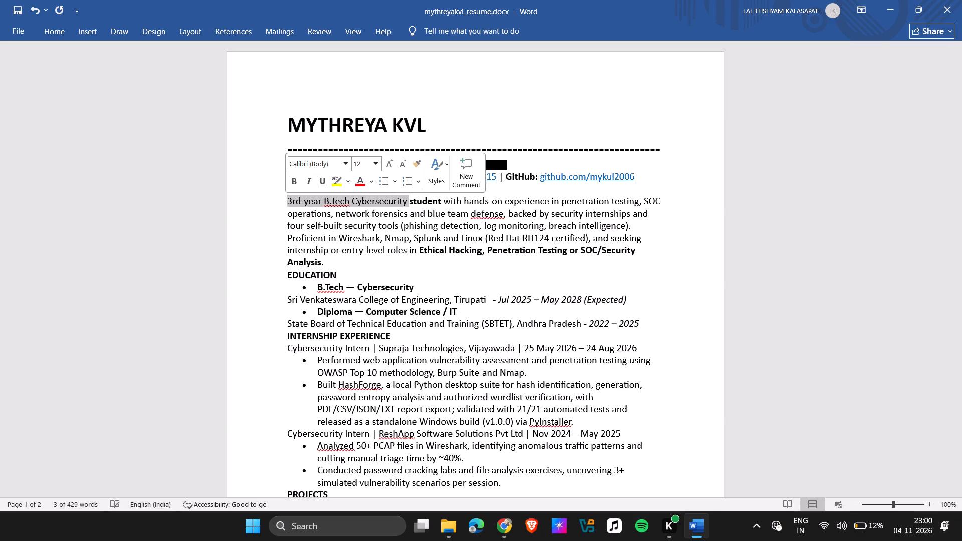
{"action": "left_click_drag", "start_coordinate": [441, 202], "coordinate": [421, 205]}
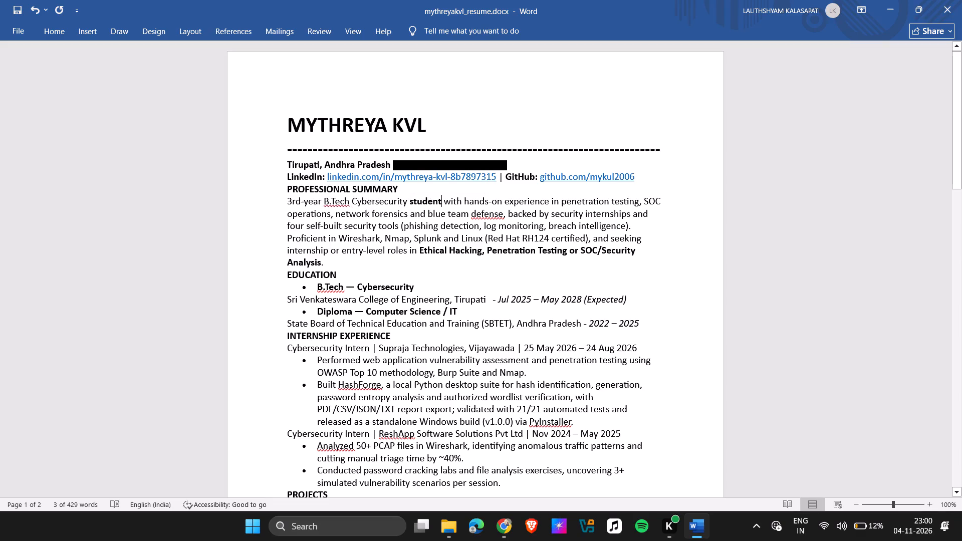
{"action": "left_click_drag", "start_coordinate": [421, 205], "coordinate": [411, 203]}
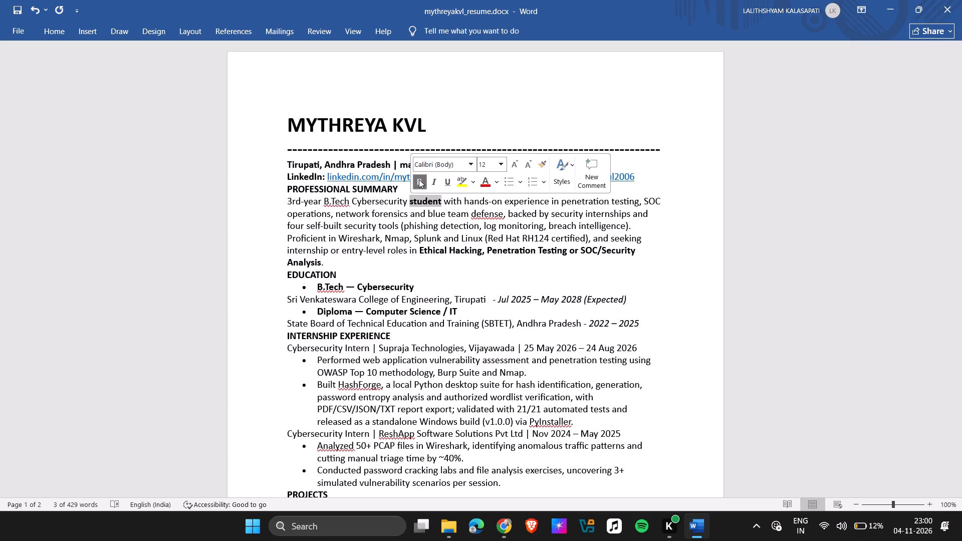
{"action": "left_click", "coordinate": [419, 179]}
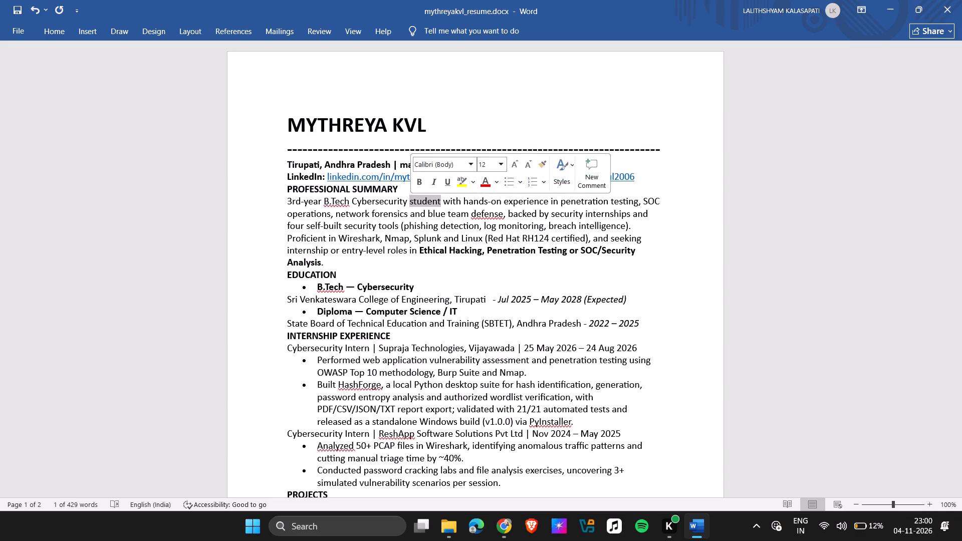
{"action": "left_click_drag", "start_coordinate": [418, 249], "coordinate": [466, 268]}
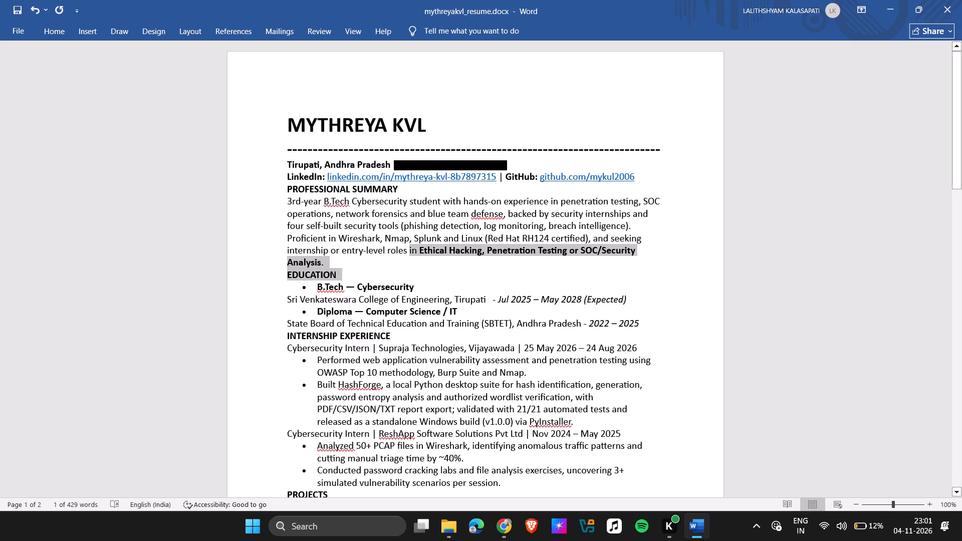
{"action": "left_click_drag", "start_coordinate": [466, 268], "coordinate": [466, 262]}
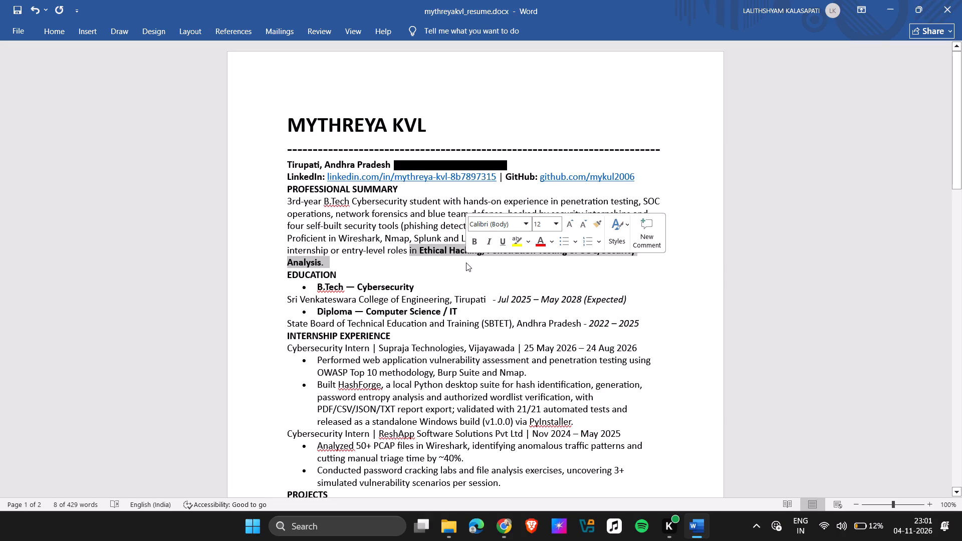
{"action": "left_click", "coordinate": [472, 247]}
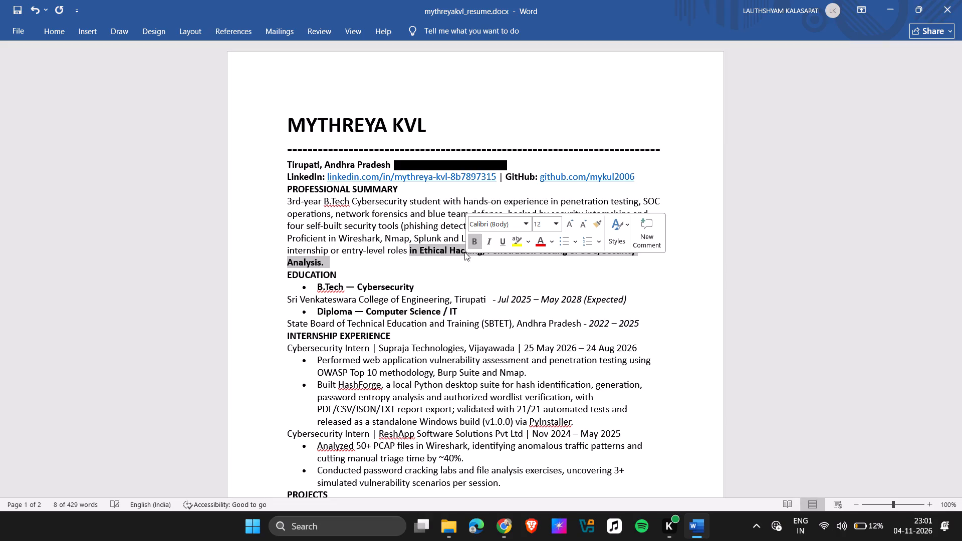
{"action": "left_click", "coordinate": [475, 242]}
{"action": "left_click", "coordinate": [410, 264]}
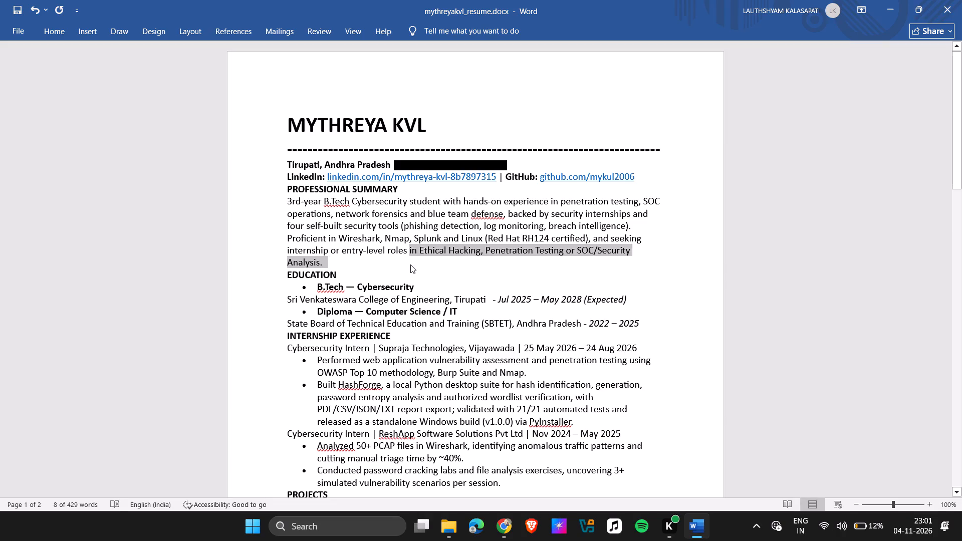
Apply the Narrow page margins of 1.27 cm on all sides to the resume.
{"action": "left_click", "coordinate": [284, 114]}
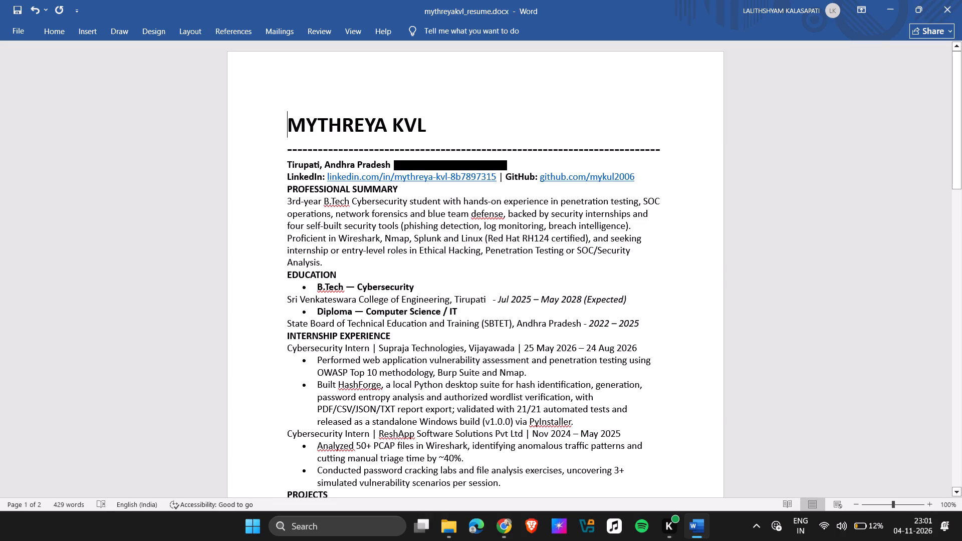
{"action": "left_click", "coordinate": [185, 31]}
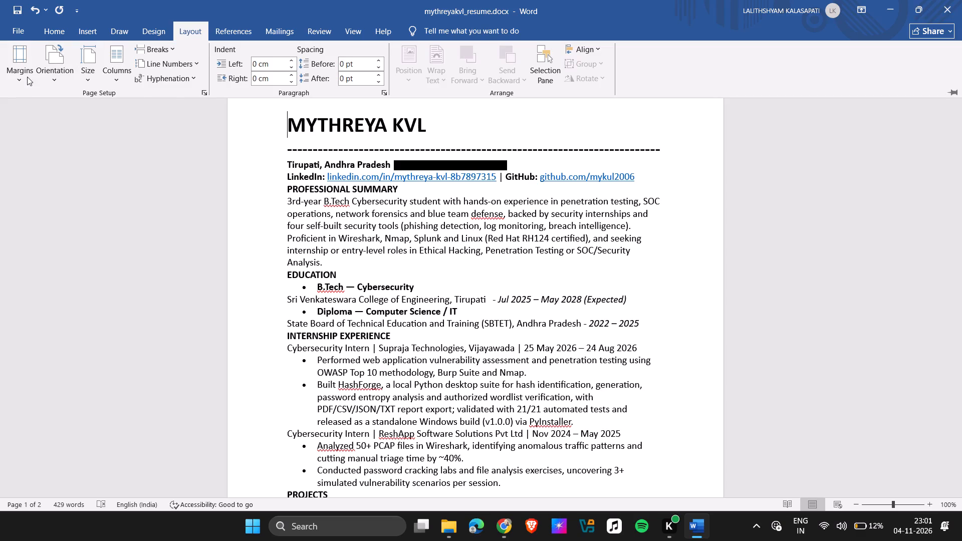
{"action": "left_click", "coordinate": [27, 77]}
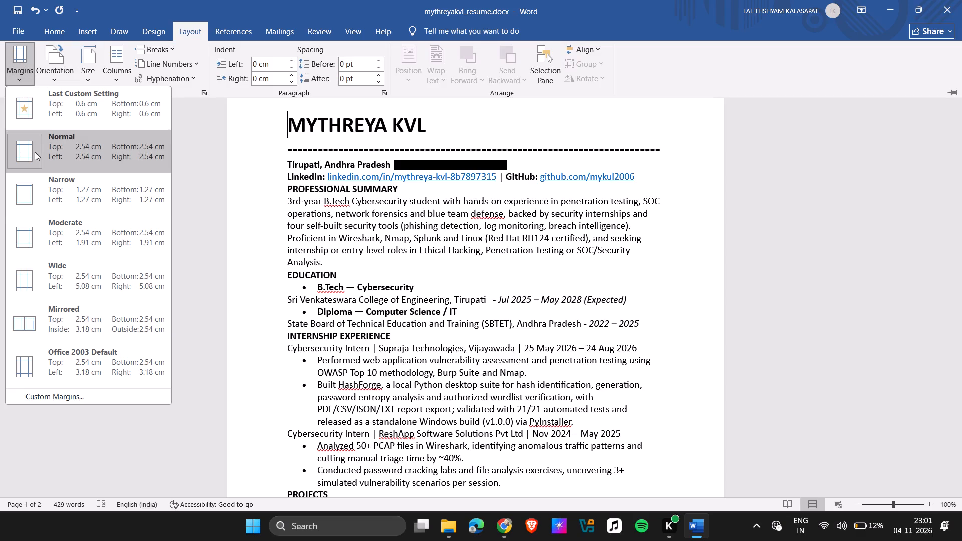
{"action": "left_click", "coordinate": [35, 198]}
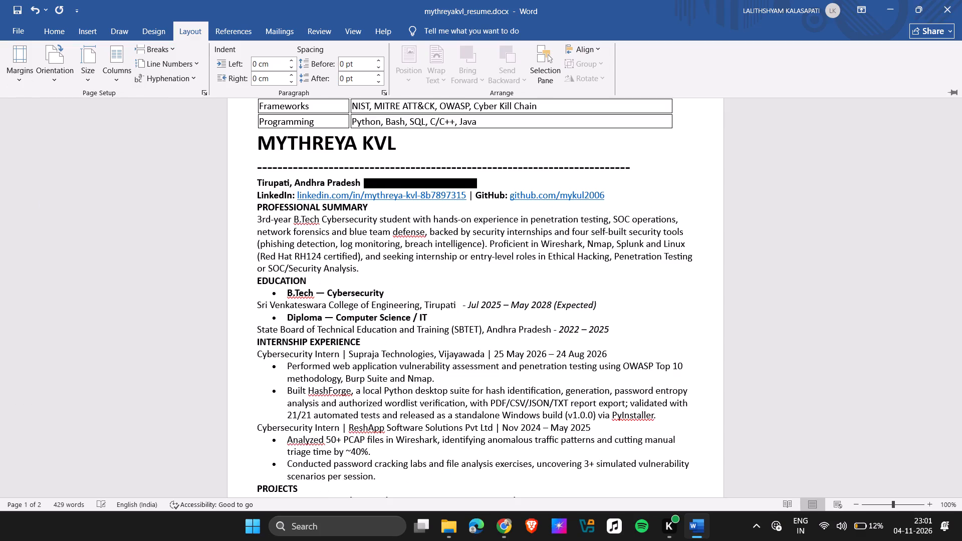
Examine the resume's layout across both pages, from the skills table and name heading through the Target Roles section.
{"action": "scroll", "coordinate": [246, 176], "scroll_direction": "up", "scroll_amount": 3}
{"action": "scroll", "coordinate": [246, 176], "scroll_direction": "right", "scroll_amount": 1}
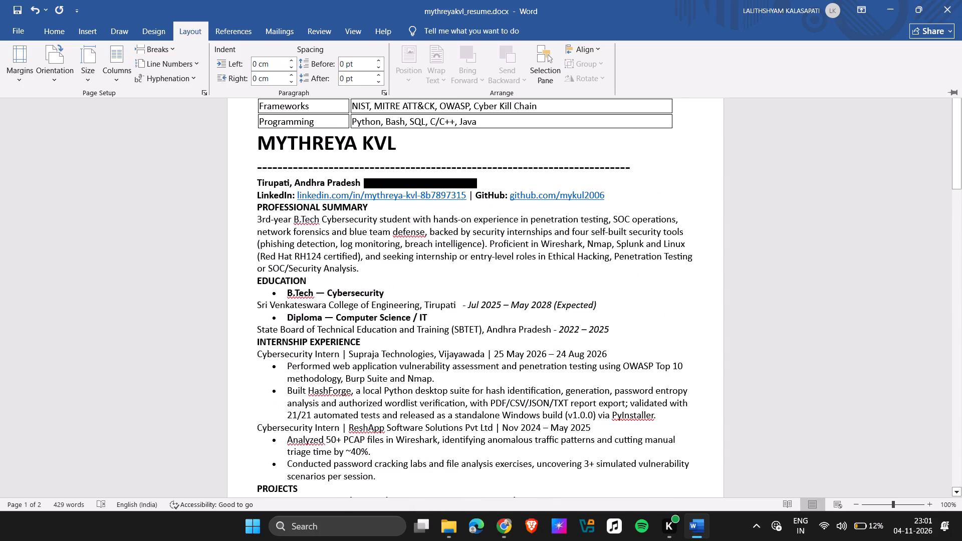
{"action": "scroll", "coordinate": [246, 176], "scroll_direction": "up", "scroll_amount": 3}
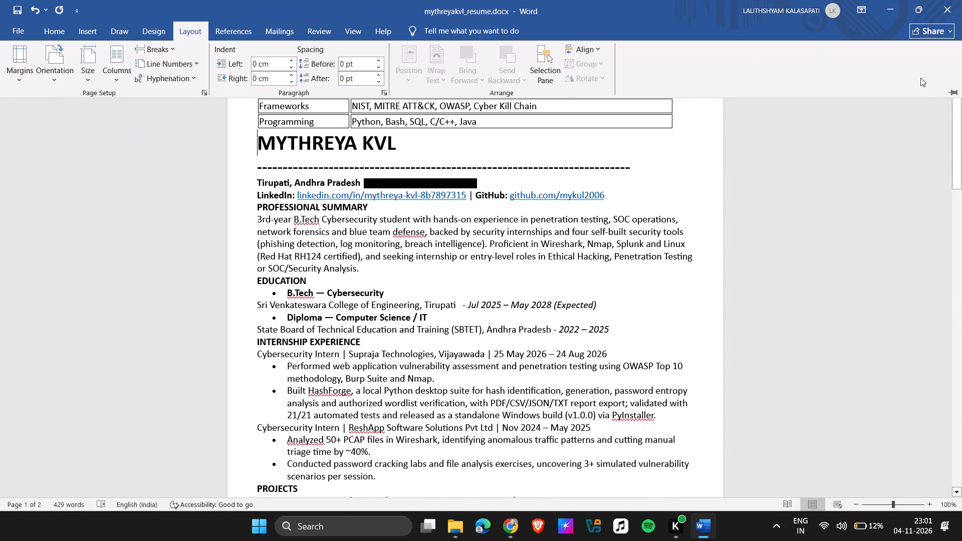
{"action": "left_click", "coordinate": [890, 92]}
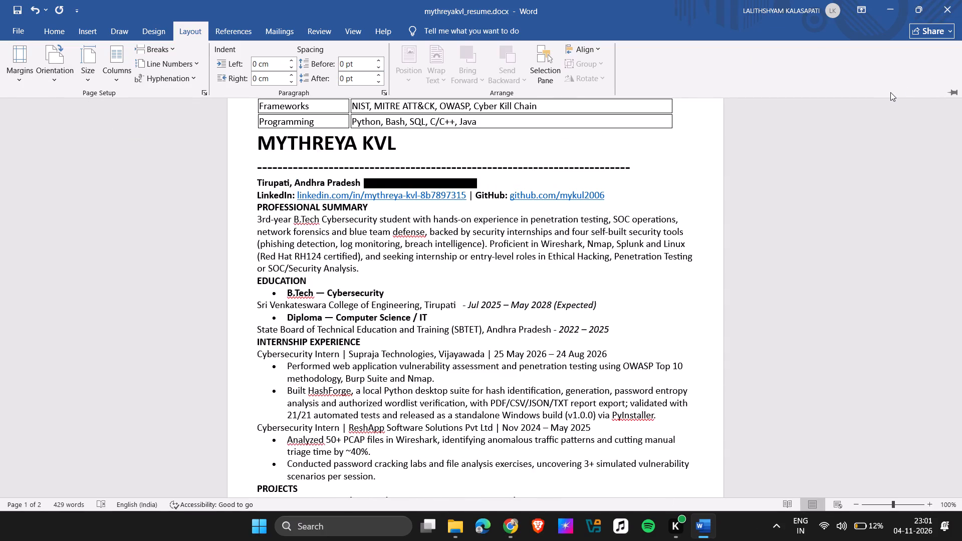
{"action": "left_click", "coordinate": [882, 148]}
{"action": "scroll", "coordinate": [740, 153], "scroll_direction": "up", "scroll_amount": 2}
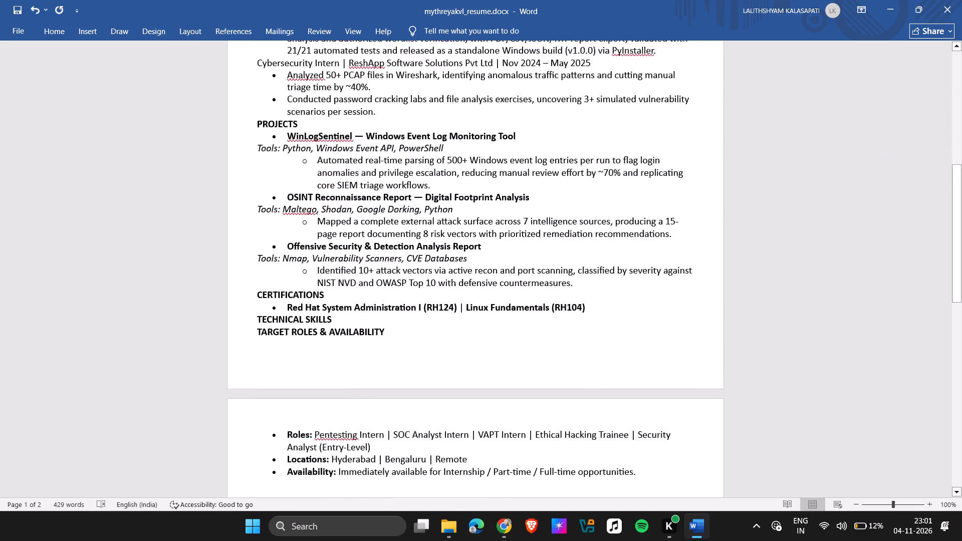
{"action": "scroll", "coordinate": [740, 153], "scroll_direction": "up", "scroll_amount": 1}
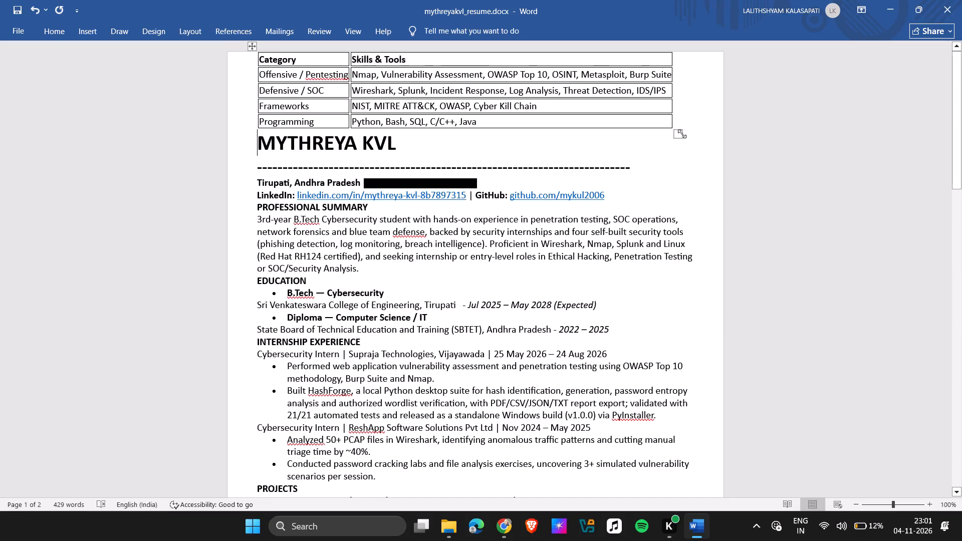
{"action": "scroll", "coordinate": [601, 176], "scroll_direction": "down", "scroll_amount": 2}
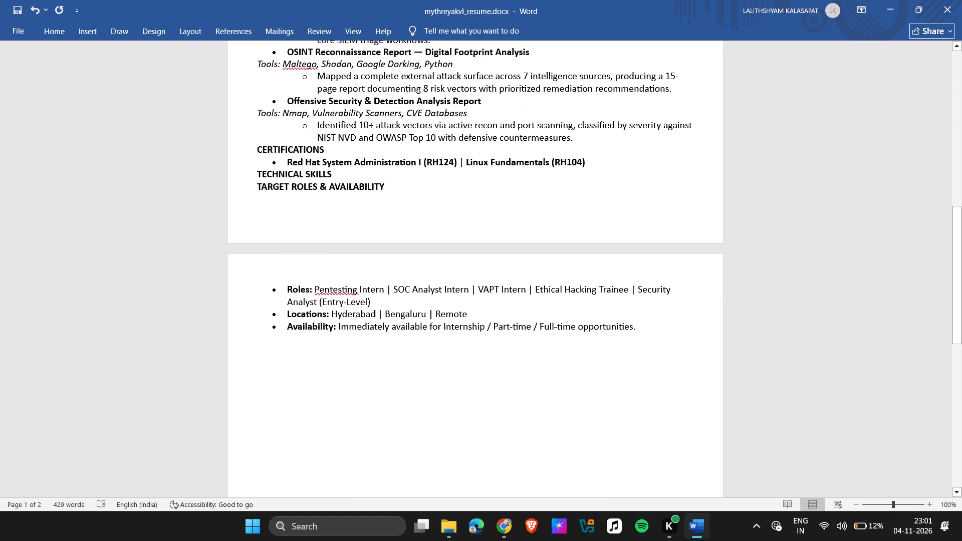
{"action": "scroll", "coordinate": [601, 176], "scroll_direction": "down", "scroll_amount": 3}
{"action": "scroll", "coordinate": [601, 176], "scroll_direction": "up", "scroll_amount": 2}
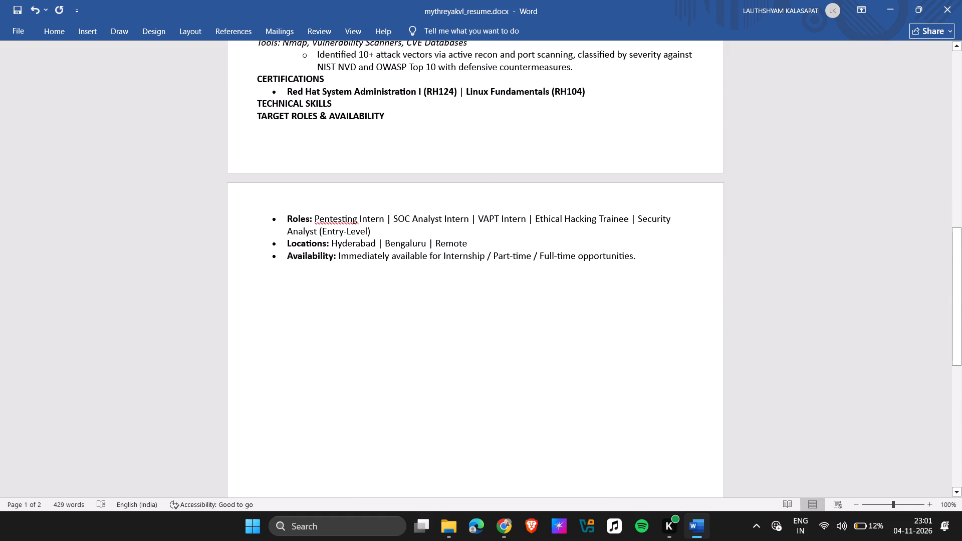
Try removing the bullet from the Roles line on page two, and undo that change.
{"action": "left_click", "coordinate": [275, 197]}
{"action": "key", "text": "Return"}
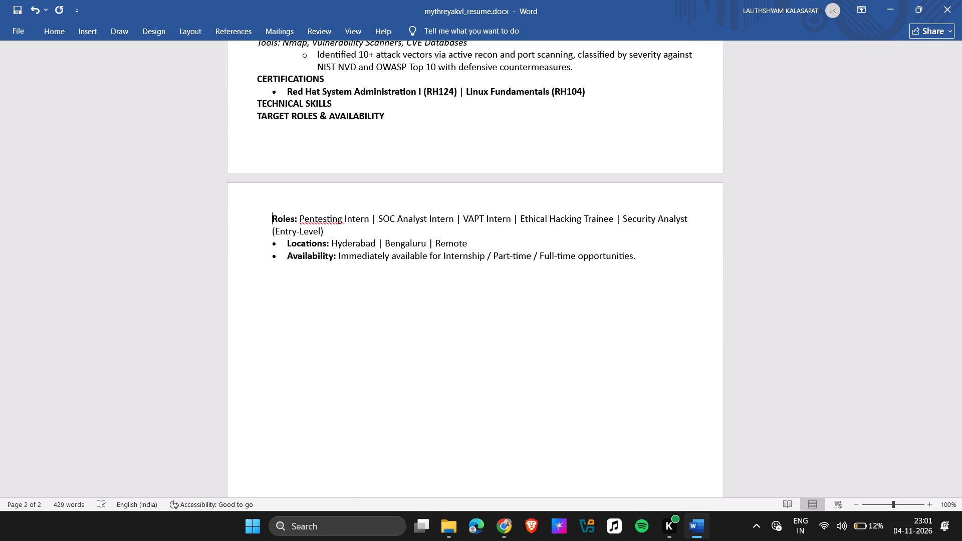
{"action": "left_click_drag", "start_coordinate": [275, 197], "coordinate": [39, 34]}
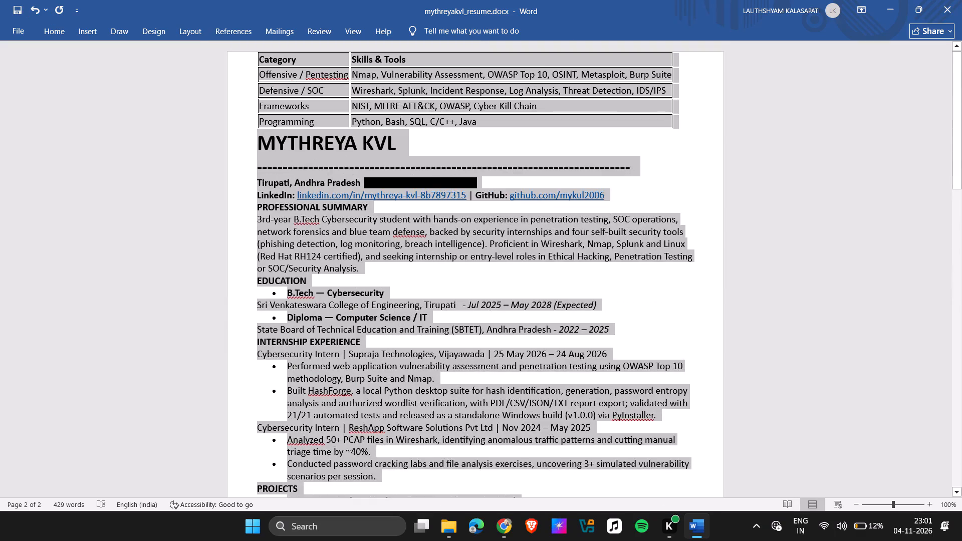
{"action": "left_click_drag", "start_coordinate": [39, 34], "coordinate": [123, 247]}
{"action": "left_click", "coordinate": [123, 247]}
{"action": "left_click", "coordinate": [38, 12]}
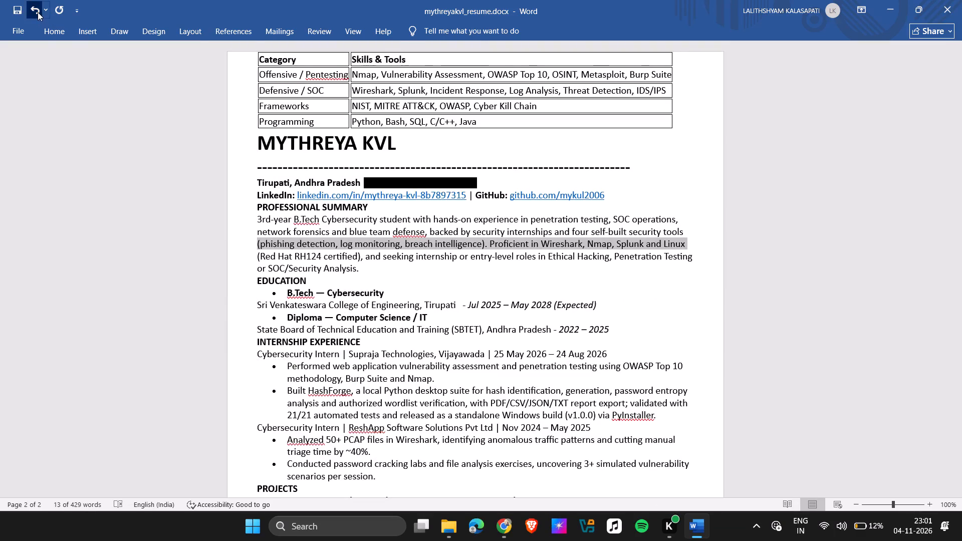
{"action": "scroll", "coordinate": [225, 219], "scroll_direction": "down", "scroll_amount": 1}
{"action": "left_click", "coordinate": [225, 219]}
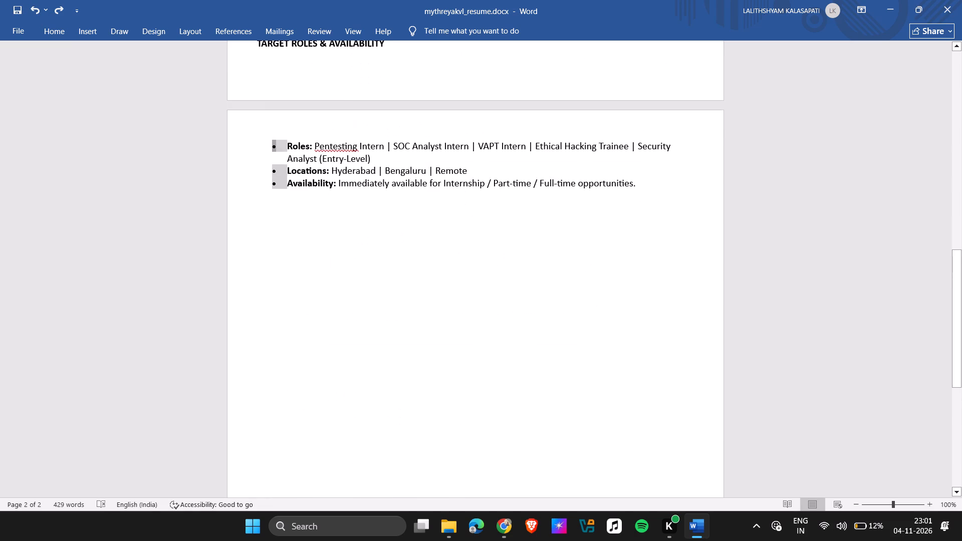
Move the skills table from above the name heading to the blank area of page two, below the Availability line.
{"action": "scroll", "coordinate": [202, 194], "scroll_direction": "up", "scroll_amount": 8}
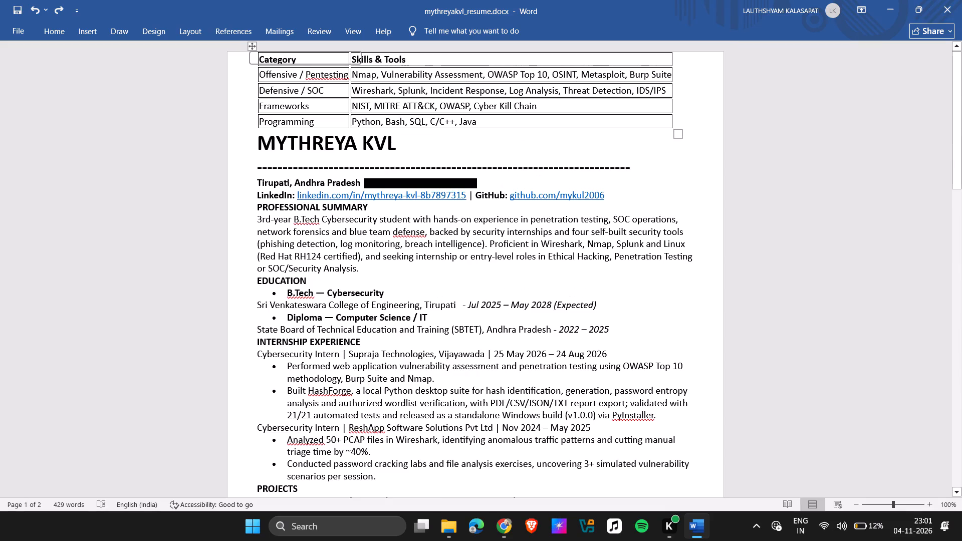
{"action": "left_click_drag", "start_coordinate": [254, 43], "coordinate": [254, 55]}
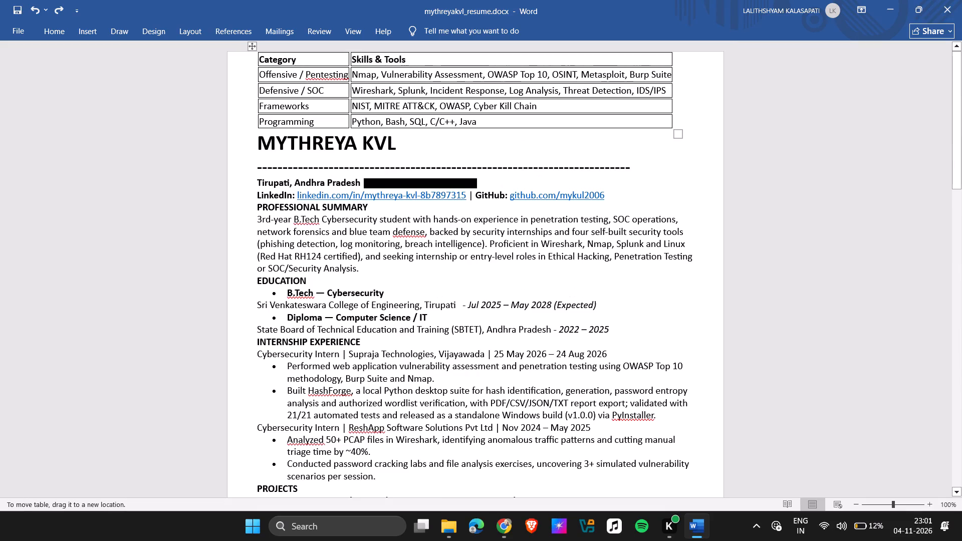
{"action": "left_click_drag", "start_coordinate": [254, 55], "coordinate": [251, 61]}
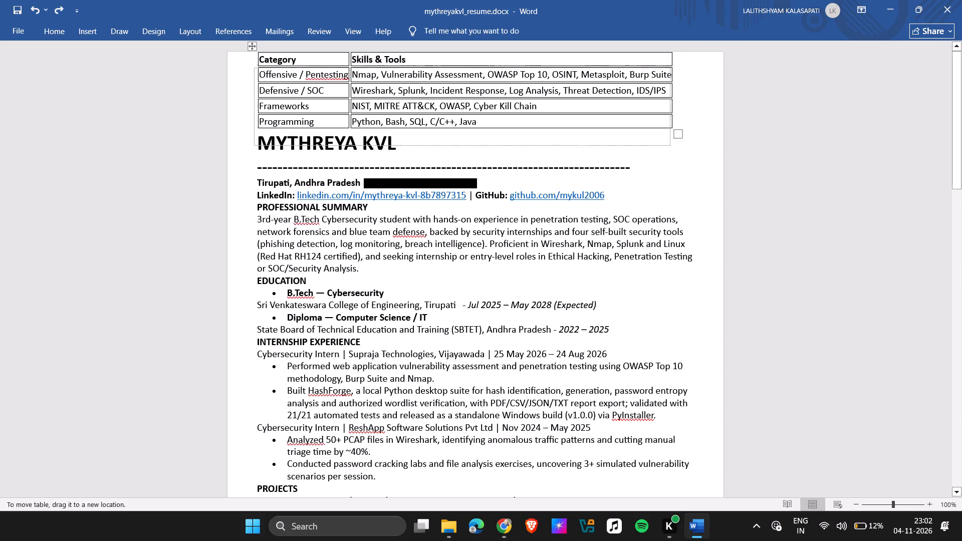
{"action": "left_click_drag", "start_coordinate": [251, 61], "coordinate": [250, 386]}
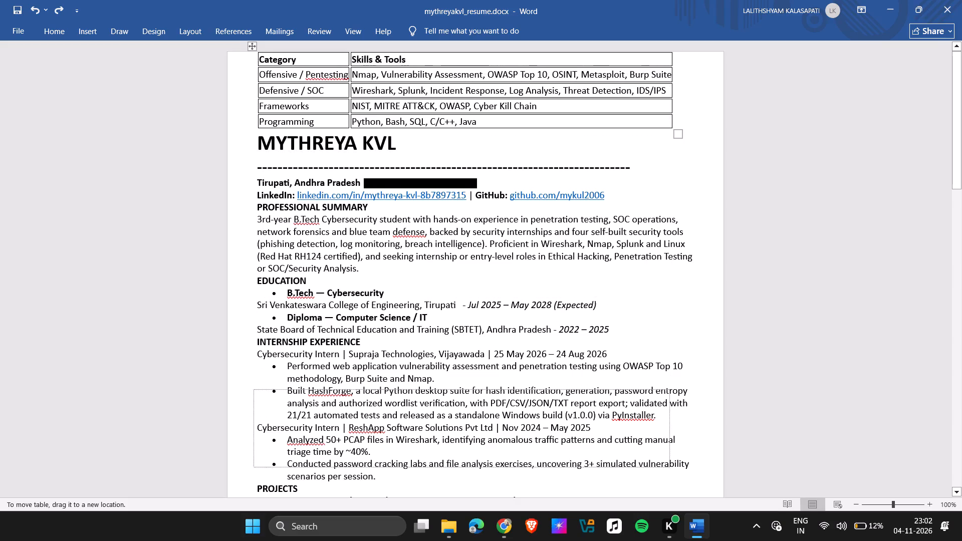
{"action": "left_click_drag", "start_coordinate": [250, 386], "coordinate": [250, 540]}
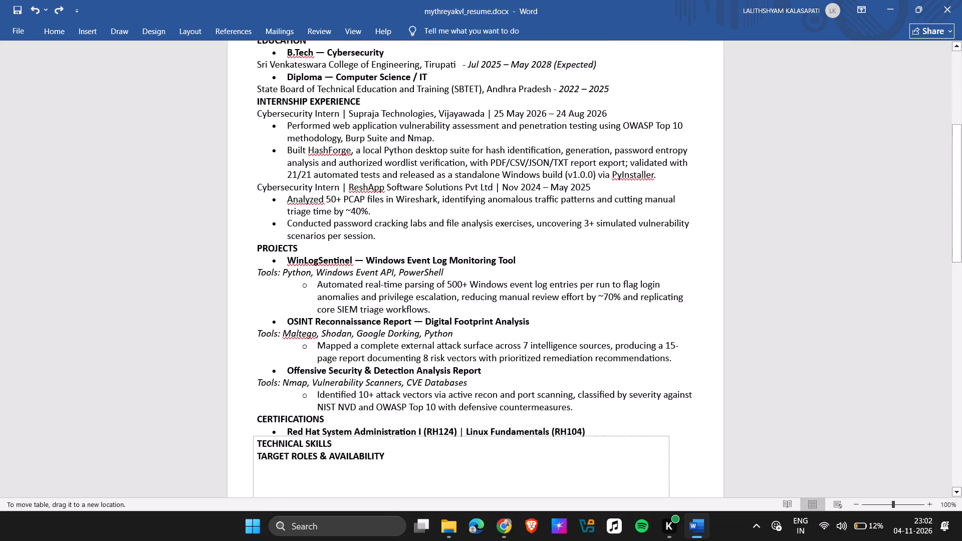
{"action": "left_click_drag", "start_coordinate": [250, 540], "coordinate": [267, 197]}
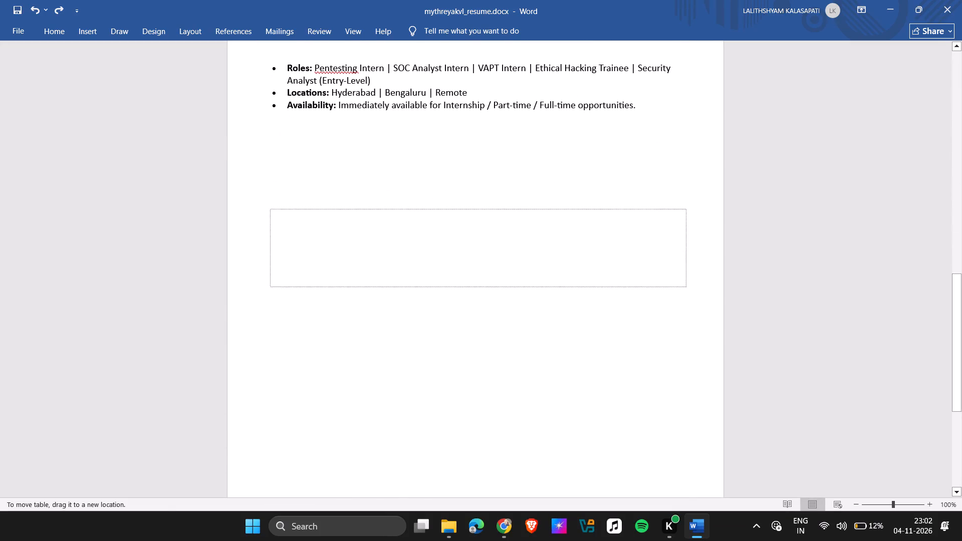
{"action": "left_click_drag", "start_coordinate": [267, 197], "coordinate": [265, 173]}
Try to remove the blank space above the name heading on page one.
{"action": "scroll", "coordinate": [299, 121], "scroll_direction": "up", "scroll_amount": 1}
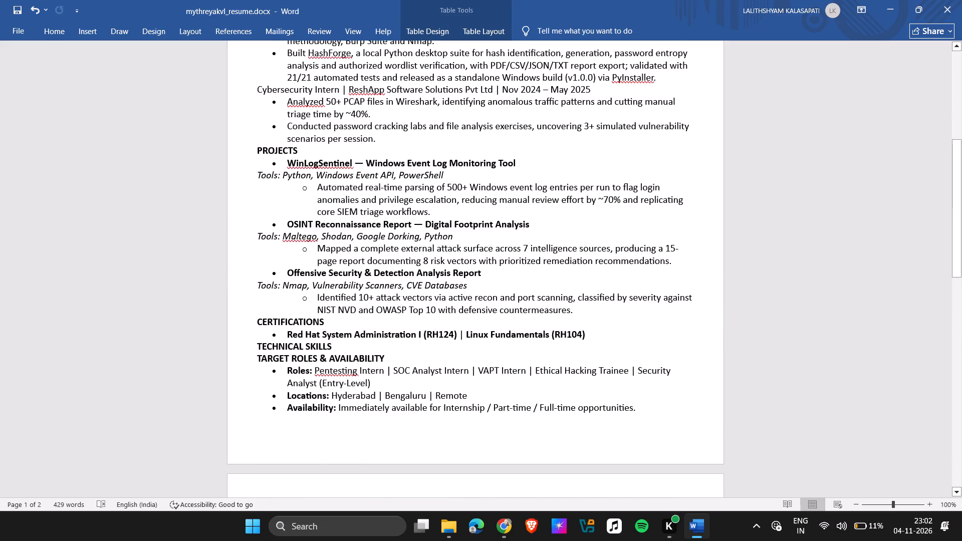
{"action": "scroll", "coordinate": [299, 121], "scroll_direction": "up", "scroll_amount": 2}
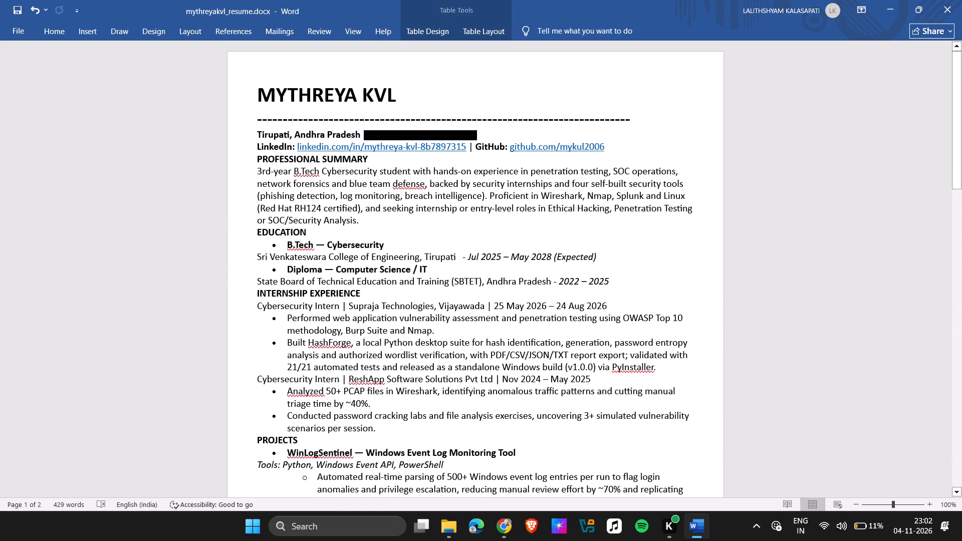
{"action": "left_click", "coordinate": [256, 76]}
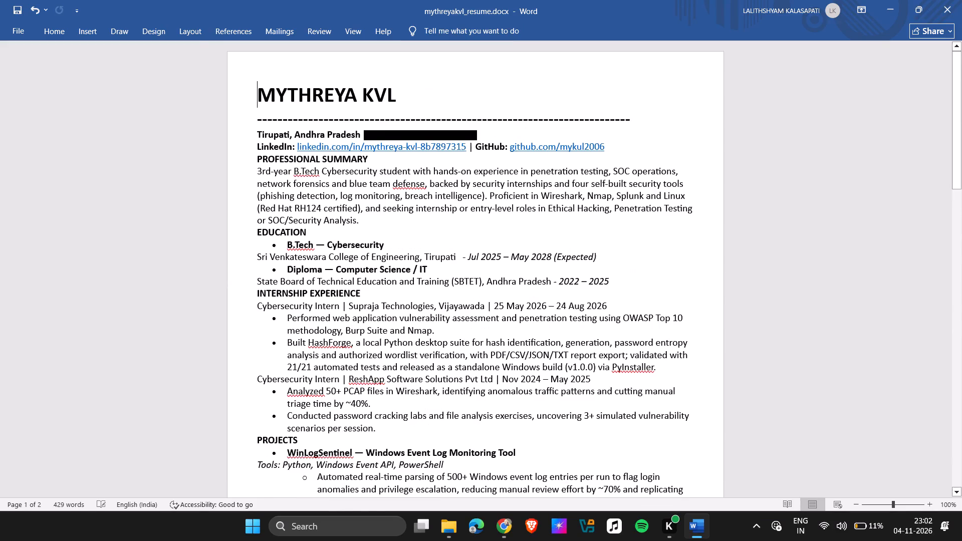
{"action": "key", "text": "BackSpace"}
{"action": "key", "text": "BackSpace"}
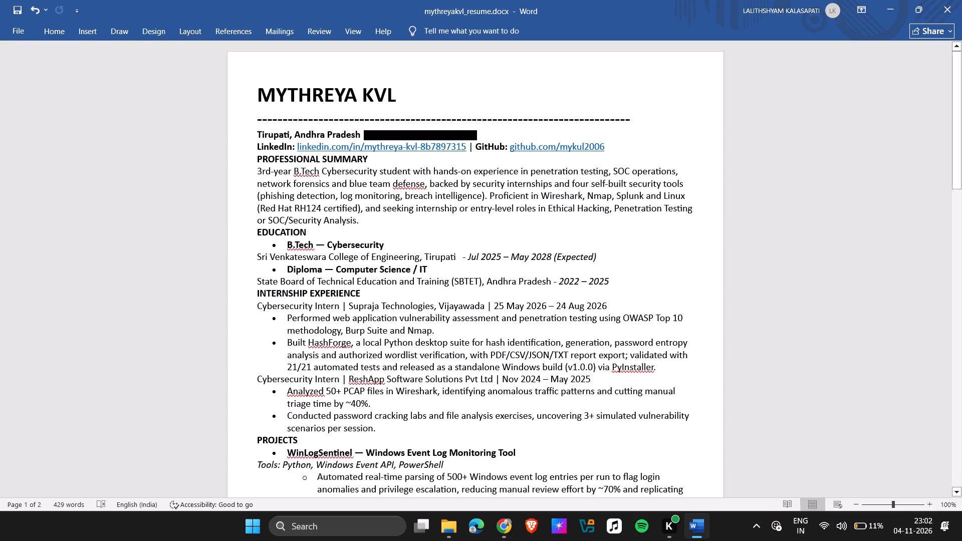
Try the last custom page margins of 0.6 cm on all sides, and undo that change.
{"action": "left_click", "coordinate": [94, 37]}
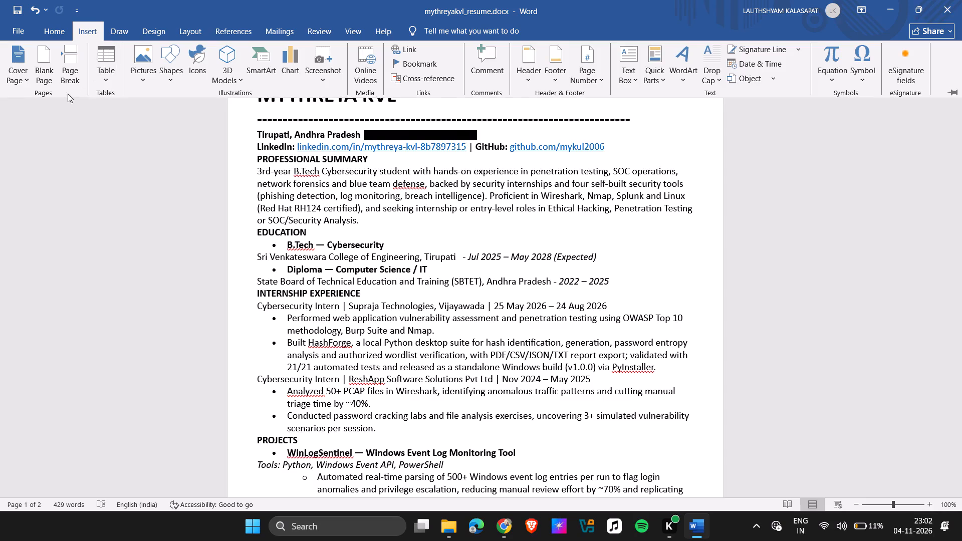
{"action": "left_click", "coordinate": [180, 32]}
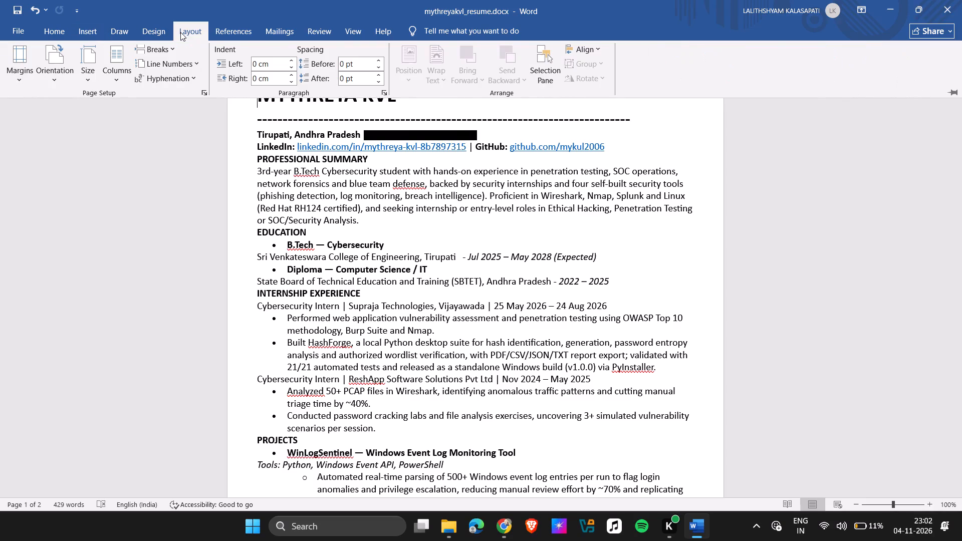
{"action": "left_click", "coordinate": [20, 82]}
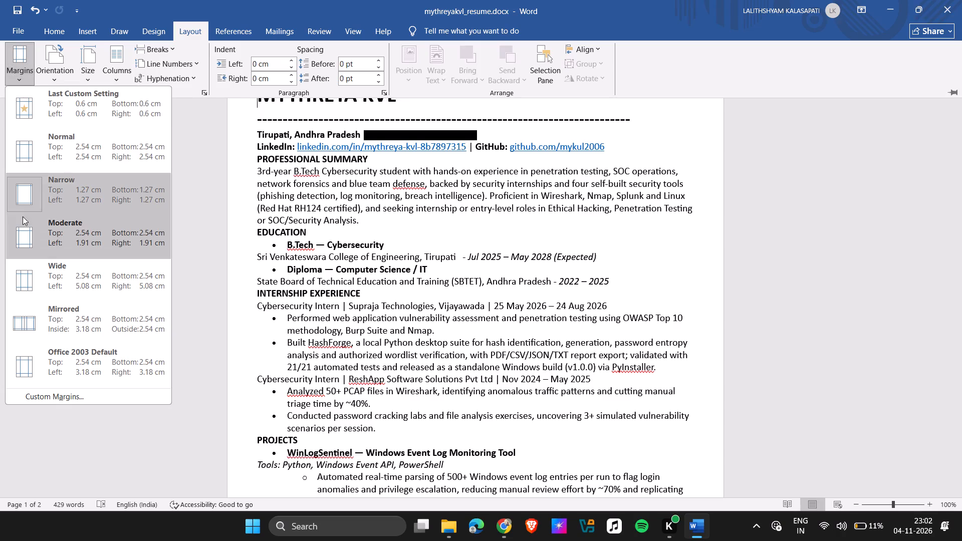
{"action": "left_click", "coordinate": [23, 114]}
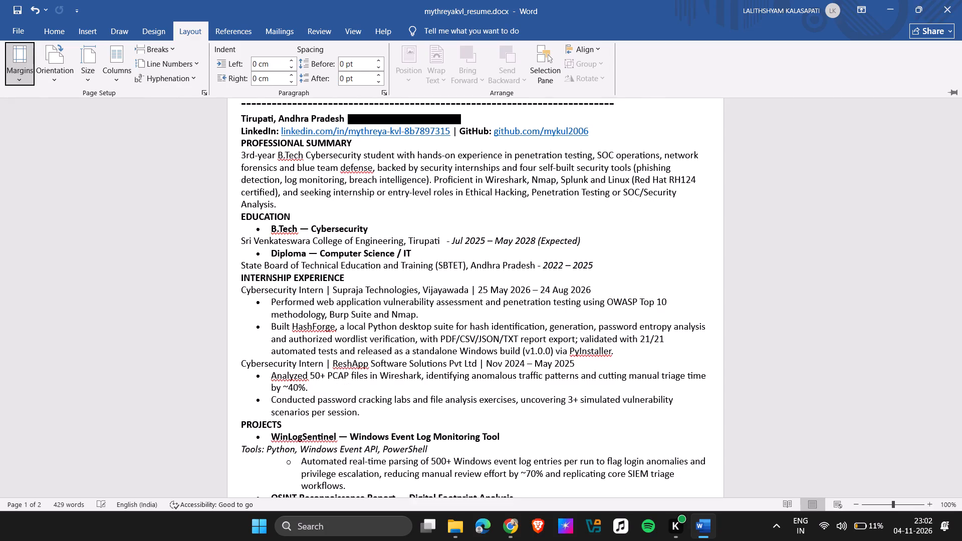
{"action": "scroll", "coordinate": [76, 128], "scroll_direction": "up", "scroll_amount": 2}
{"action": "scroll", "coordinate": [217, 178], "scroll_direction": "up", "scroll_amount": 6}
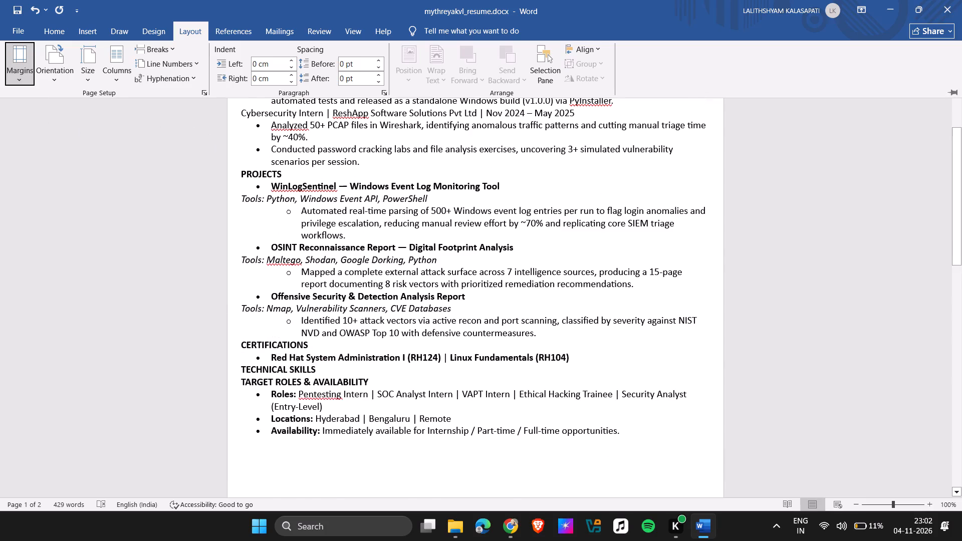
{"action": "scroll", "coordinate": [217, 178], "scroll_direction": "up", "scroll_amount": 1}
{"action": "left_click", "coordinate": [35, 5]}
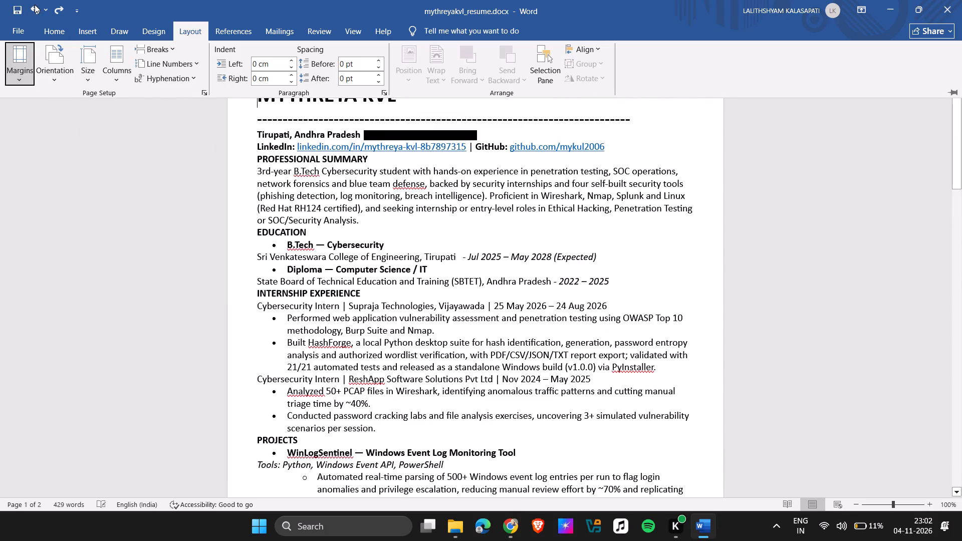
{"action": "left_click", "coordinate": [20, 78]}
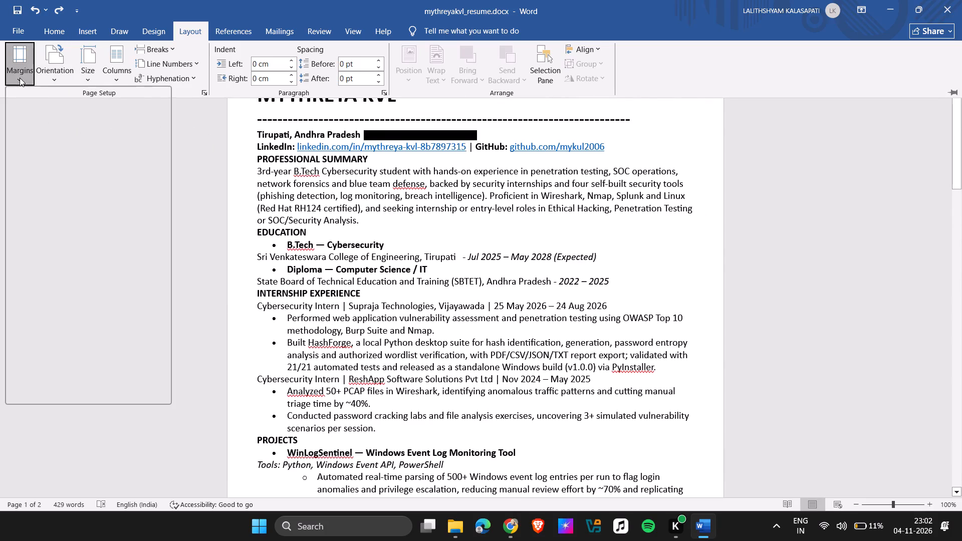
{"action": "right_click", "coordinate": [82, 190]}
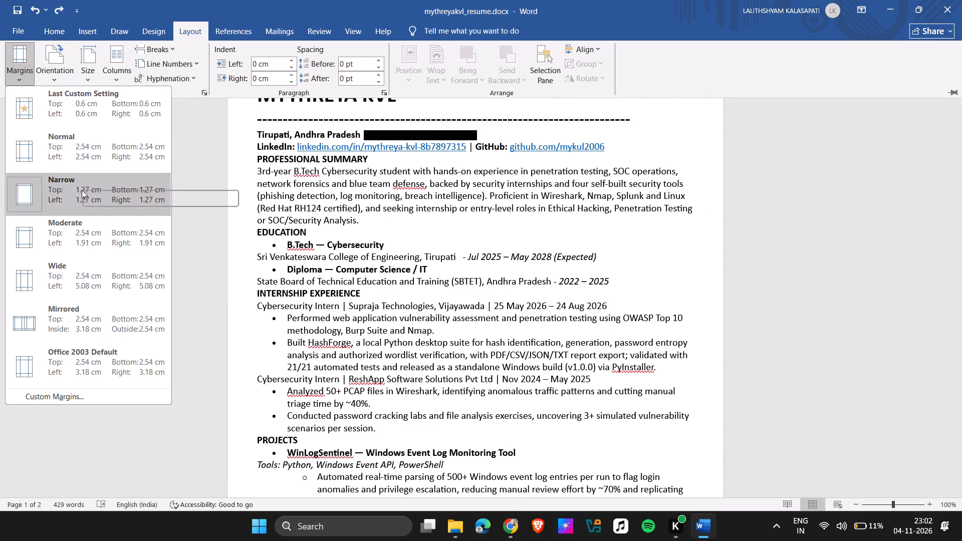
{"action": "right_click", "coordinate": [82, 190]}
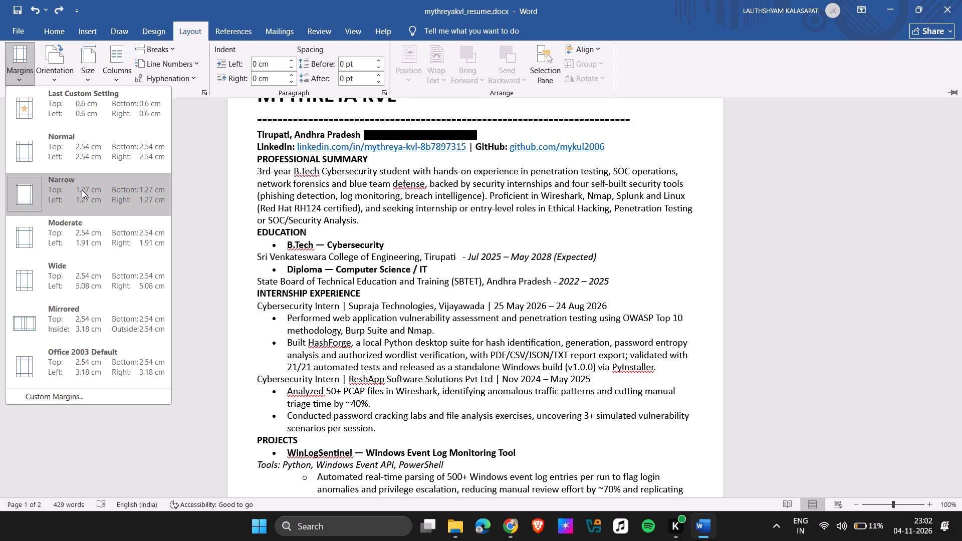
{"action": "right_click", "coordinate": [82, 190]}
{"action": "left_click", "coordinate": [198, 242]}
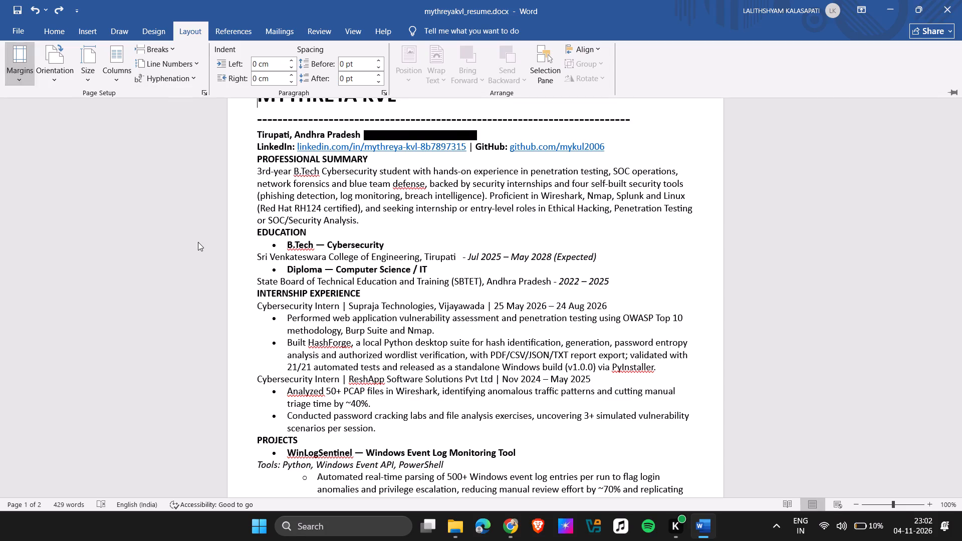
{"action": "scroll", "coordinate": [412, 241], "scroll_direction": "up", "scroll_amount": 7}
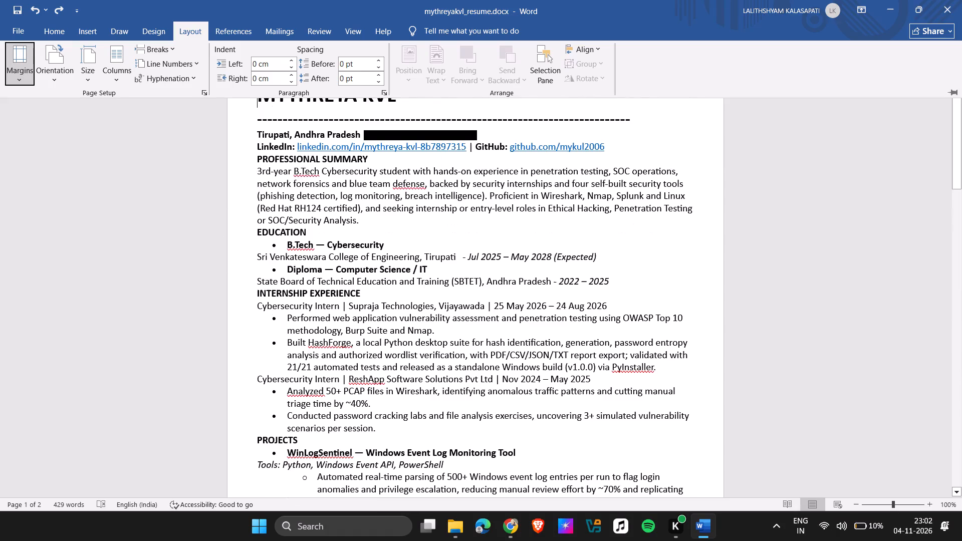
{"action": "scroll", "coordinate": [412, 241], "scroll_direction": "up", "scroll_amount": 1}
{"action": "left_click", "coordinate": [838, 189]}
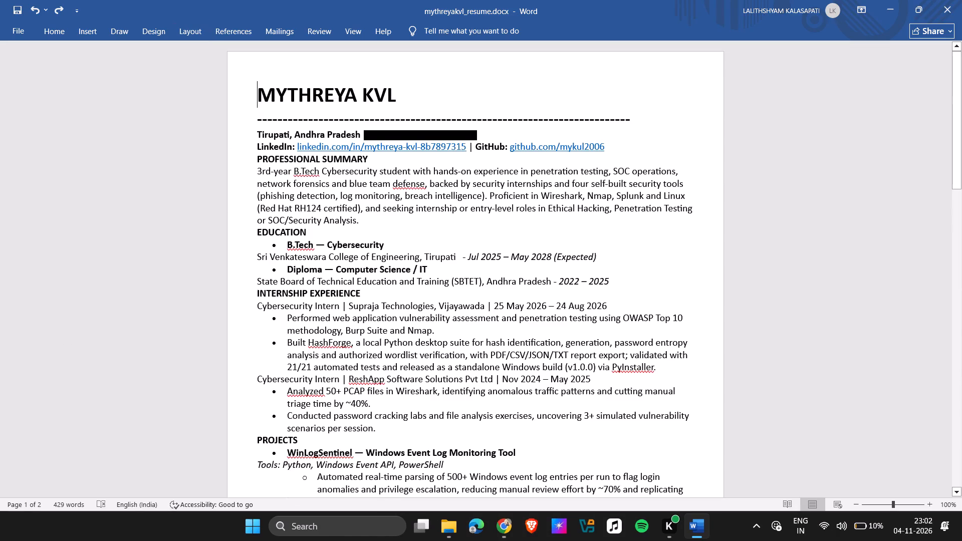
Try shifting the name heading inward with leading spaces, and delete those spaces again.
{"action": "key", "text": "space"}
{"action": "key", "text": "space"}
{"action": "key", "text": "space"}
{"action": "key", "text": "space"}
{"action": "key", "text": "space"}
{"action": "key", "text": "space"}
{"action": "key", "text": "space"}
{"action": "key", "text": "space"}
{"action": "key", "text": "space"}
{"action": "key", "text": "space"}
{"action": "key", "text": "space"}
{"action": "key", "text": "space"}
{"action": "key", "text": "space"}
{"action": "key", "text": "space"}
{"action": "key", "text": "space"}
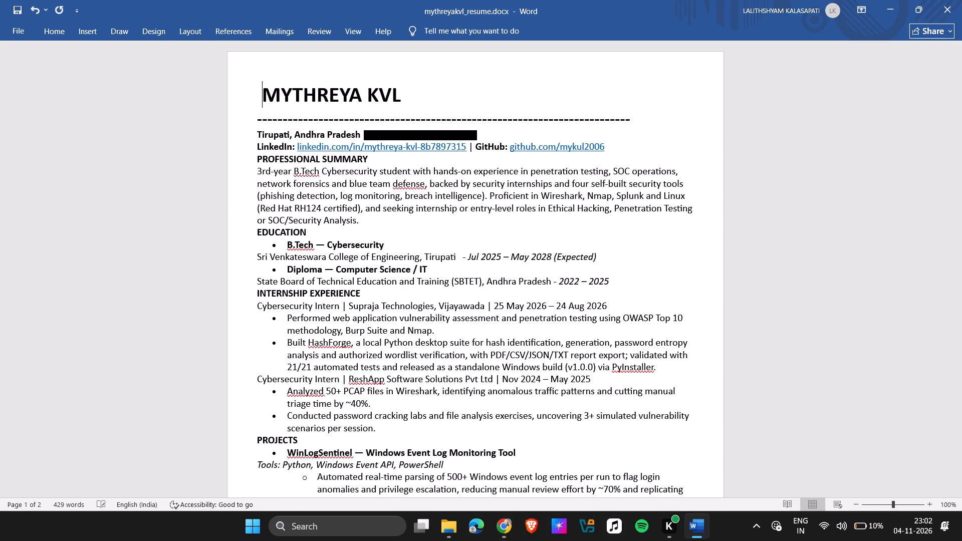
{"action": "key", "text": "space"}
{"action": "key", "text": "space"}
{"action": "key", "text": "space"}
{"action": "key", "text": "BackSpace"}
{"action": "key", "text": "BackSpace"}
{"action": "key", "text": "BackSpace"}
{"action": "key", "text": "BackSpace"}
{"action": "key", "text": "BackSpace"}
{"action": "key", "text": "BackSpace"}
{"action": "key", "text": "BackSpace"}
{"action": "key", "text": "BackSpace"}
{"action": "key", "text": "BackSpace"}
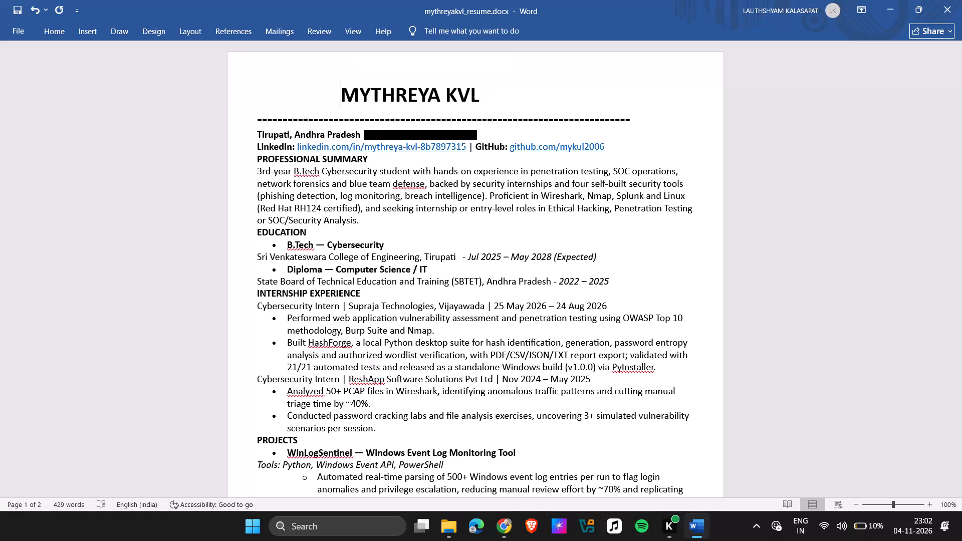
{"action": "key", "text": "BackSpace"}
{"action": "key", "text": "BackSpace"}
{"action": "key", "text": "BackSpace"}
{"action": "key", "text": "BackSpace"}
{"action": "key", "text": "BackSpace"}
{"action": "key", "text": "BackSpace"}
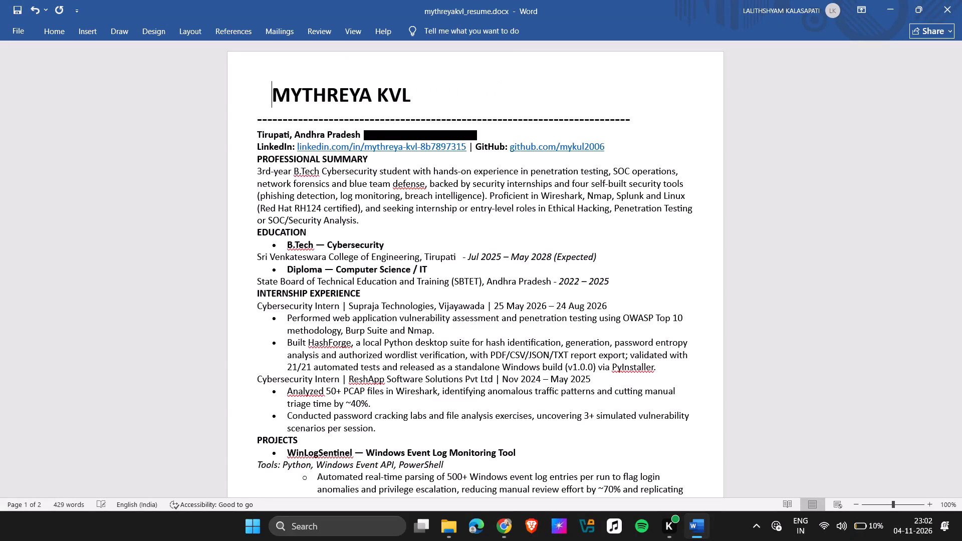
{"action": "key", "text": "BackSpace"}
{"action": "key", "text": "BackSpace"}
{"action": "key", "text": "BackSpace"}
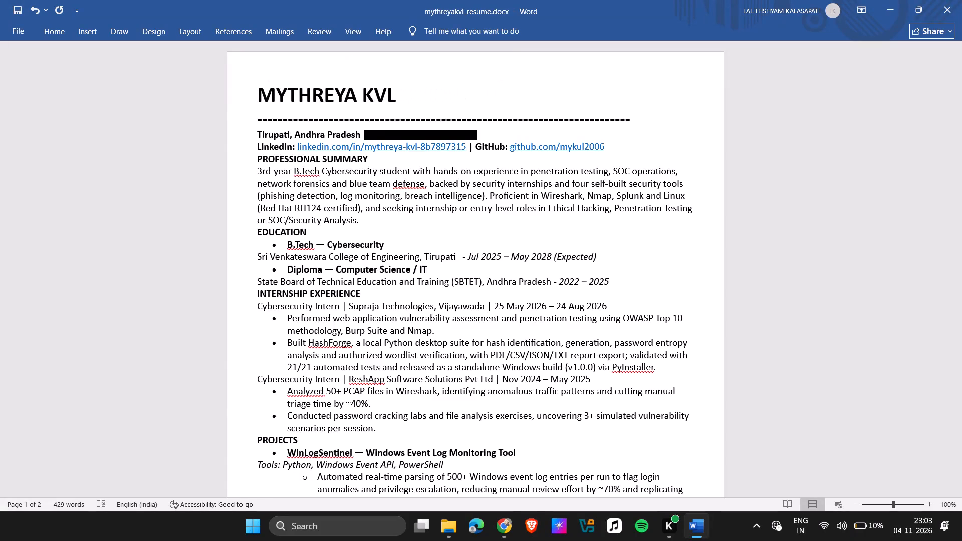
Set the font size of the name heading to 22.
{"action": "left_click", "coordinate": [275, 112]}
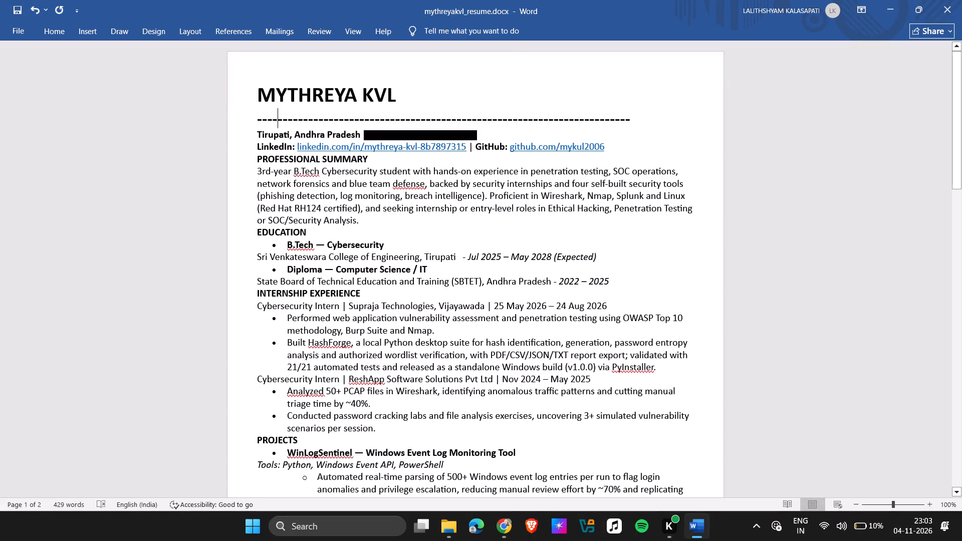
{"action": "left_click", "coordinate": [257, 118]}
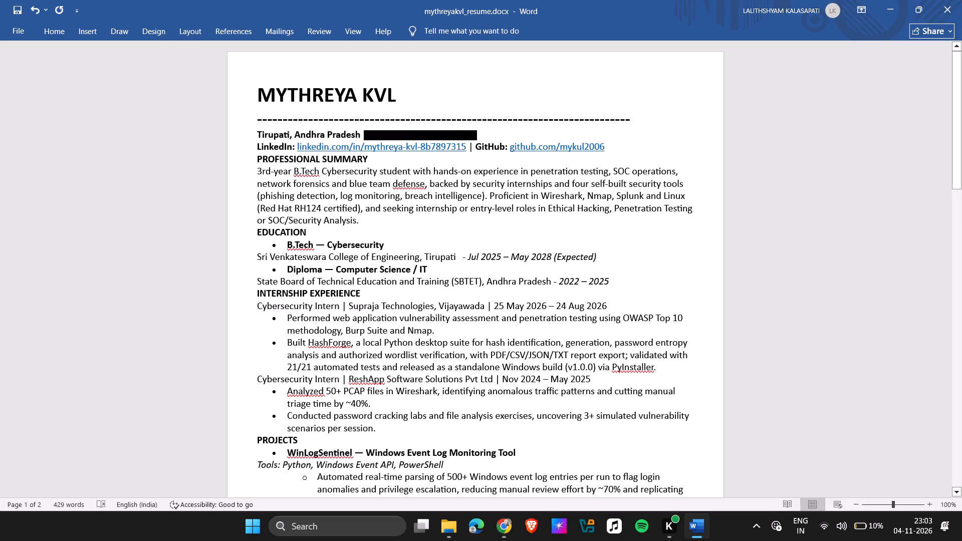
{"action": "left_click_drag", "start_coordinate": [256, 92], "coordinate": [396, 183]}
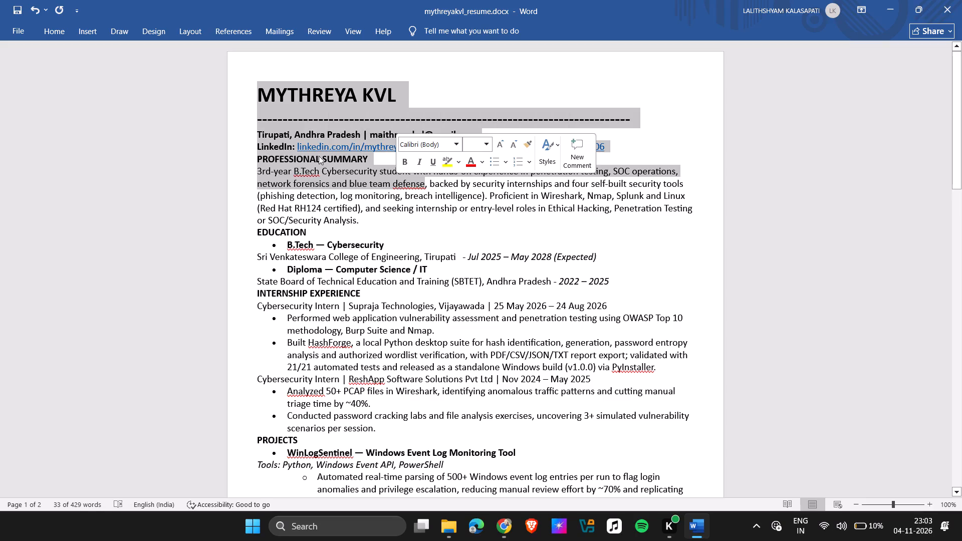
{"action": "left_click", "coordinate": [253, 102]}
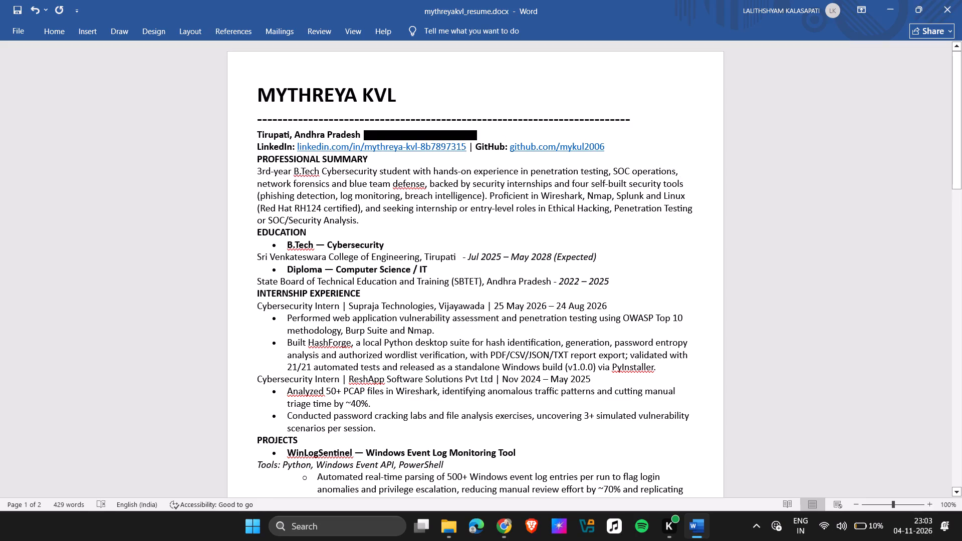
{"action": "left_click_drag", "start_coordinate": [255, 94], "coordinate": [390, 93]}
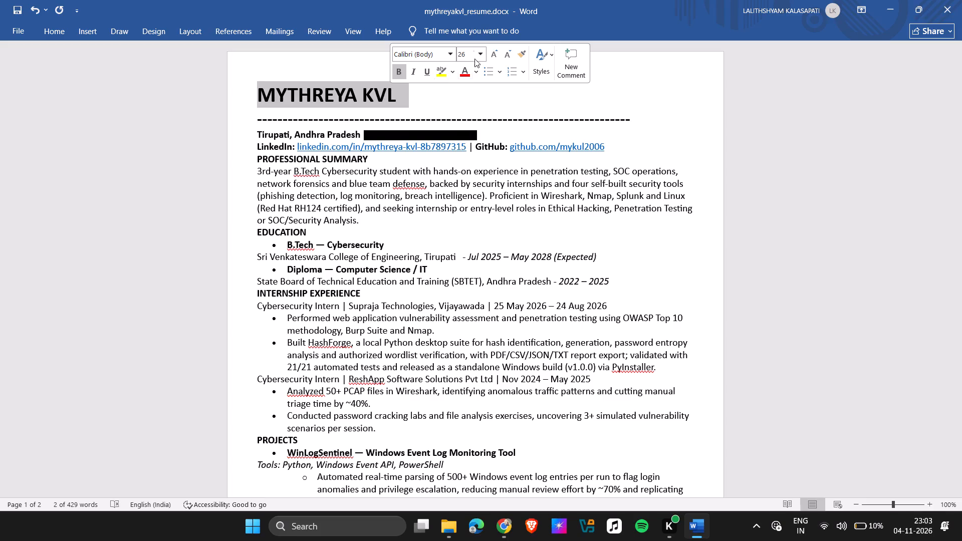
{"action": "left_click", "coordinate": [477, 56]}
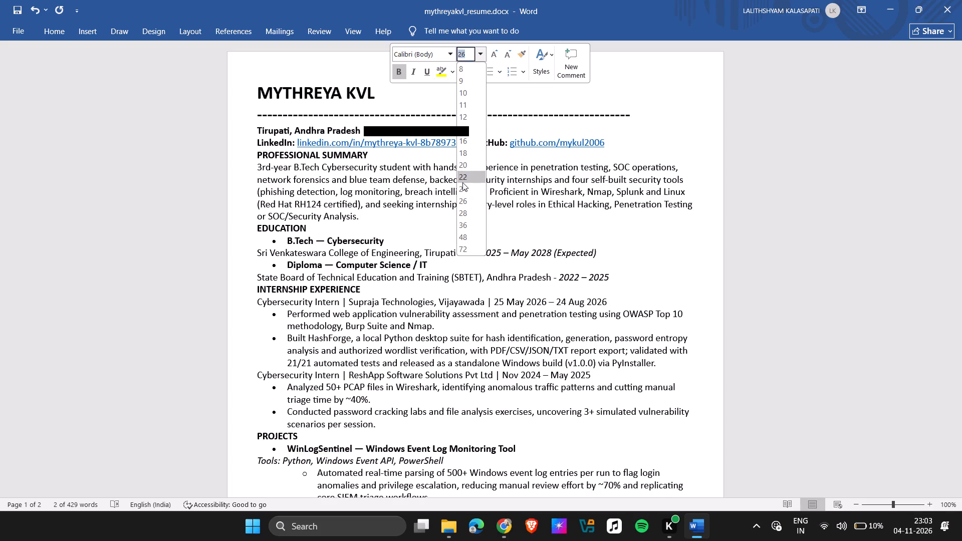
{"action": "left_click", "coordinate": [462, 182]}
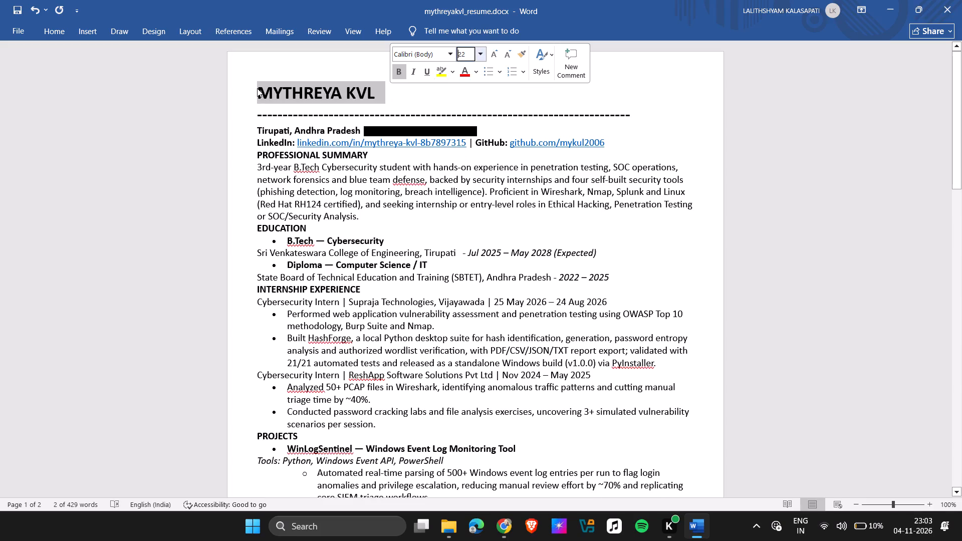
Select the name heading together with the dashed divider line beneath it.
{"action": "left_click", "coordinate": [258, 88]}
{"action": "left_click_drag", "start_coordinate": [258, 88], "coordinate": [411, 114]}
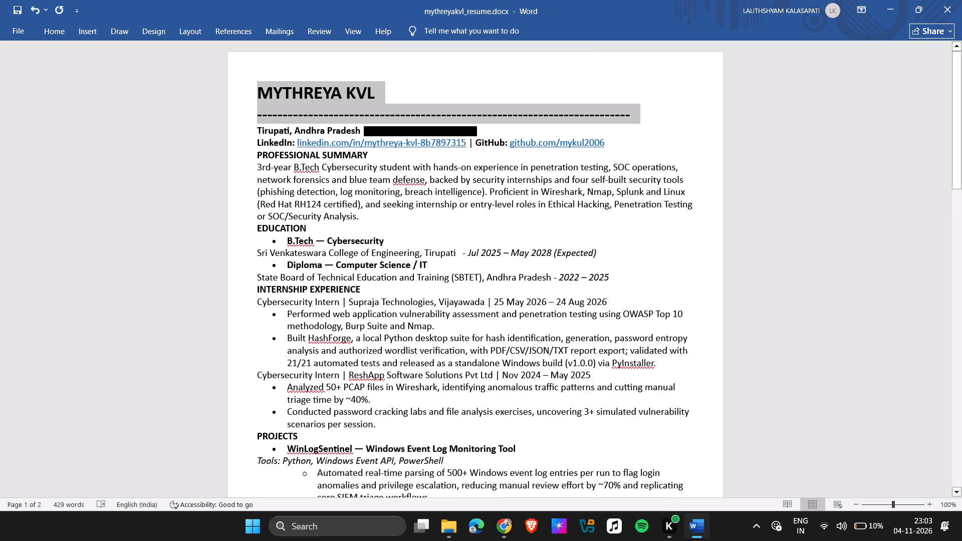
{"action": "left_click_drag", "start_coordinate": [411, 114], "coordinate": [472, 107]}
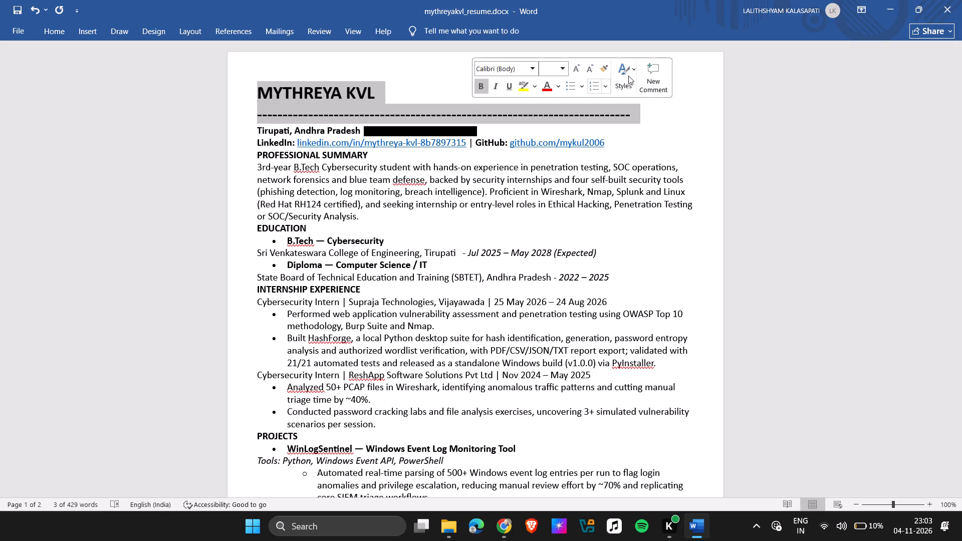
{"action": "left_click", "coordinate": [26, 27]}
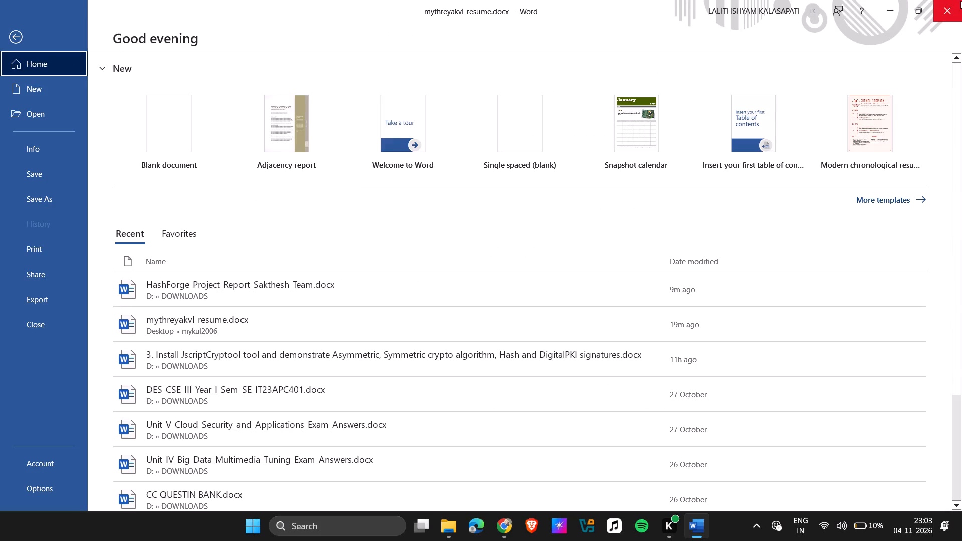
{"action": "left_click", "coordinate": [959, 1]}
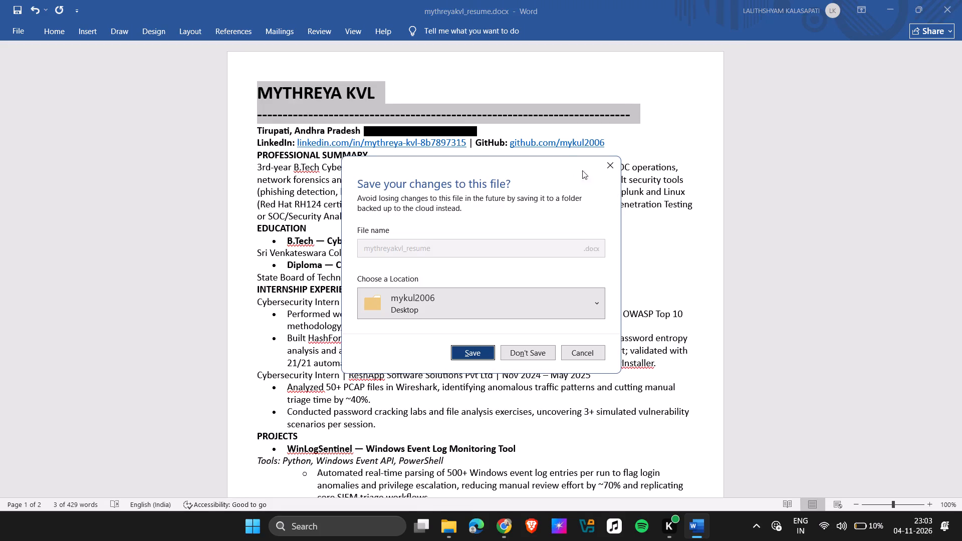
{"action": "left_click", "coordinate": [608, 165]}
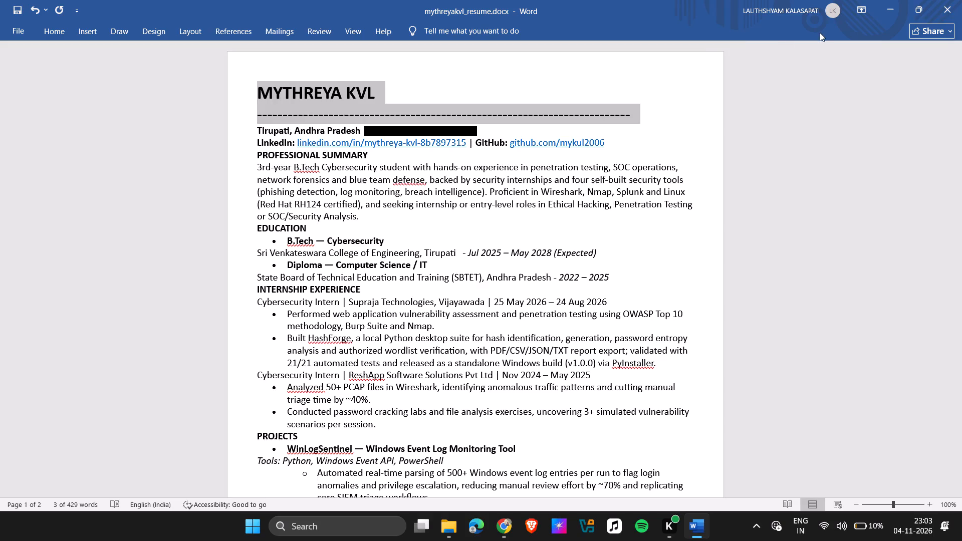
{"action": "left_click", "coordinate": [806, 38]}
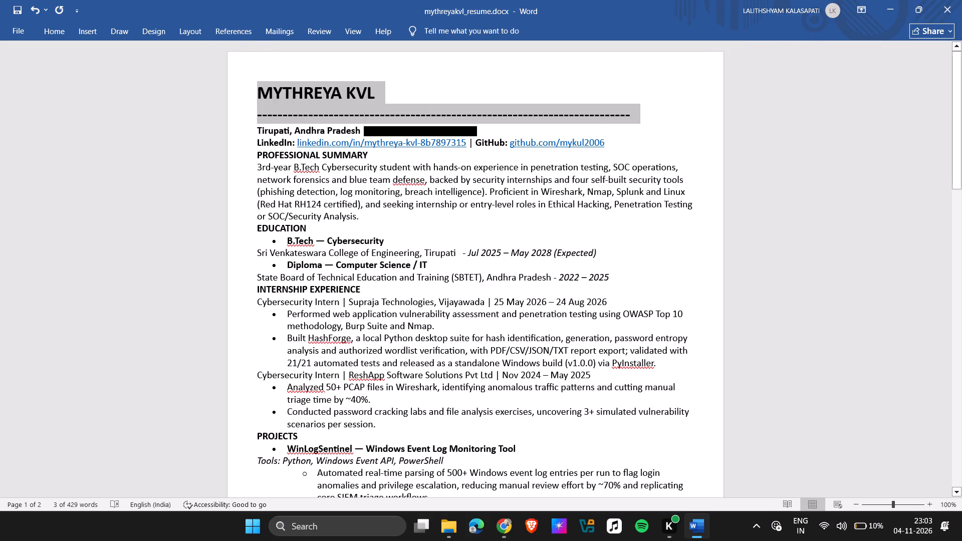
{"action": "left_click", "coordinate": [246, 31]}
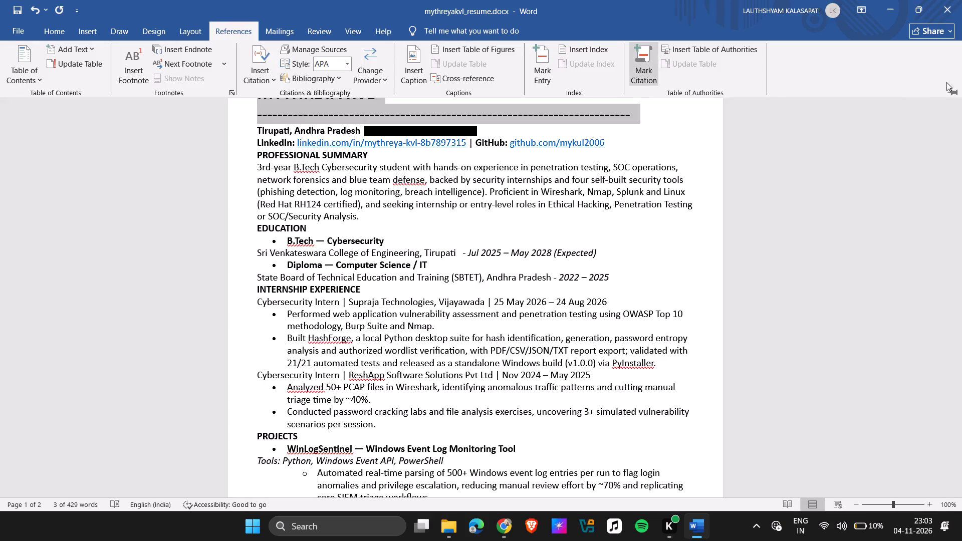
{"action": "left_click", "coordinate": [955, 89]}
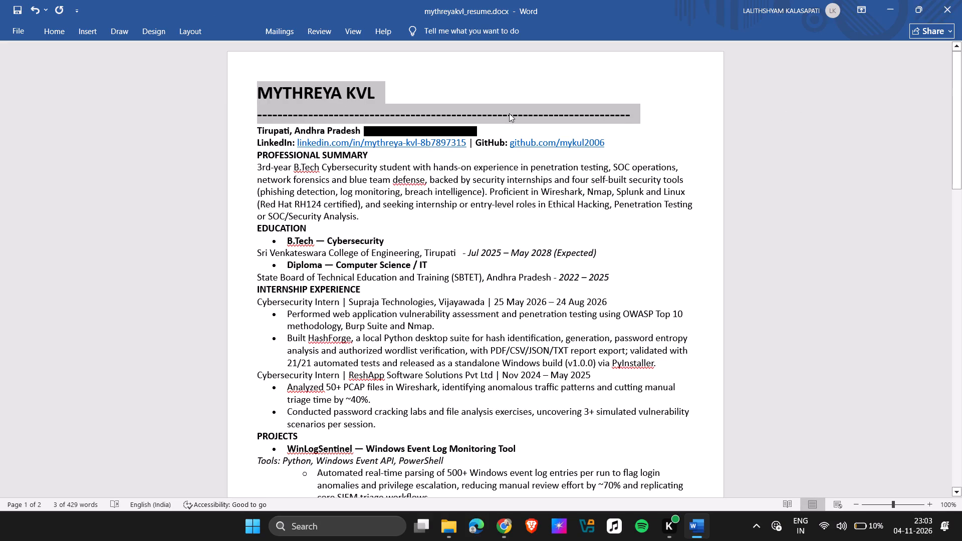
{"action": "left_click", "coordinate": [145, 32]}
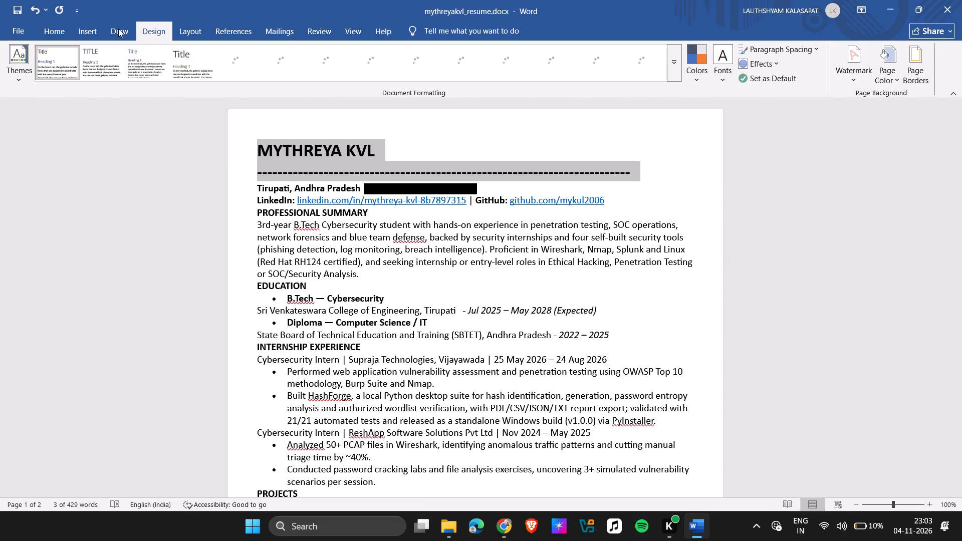
Apply 1.0 line spacing to the selected name heading and dashed divider line.
{"action": "left_click", "coordinate": [42, 31]}
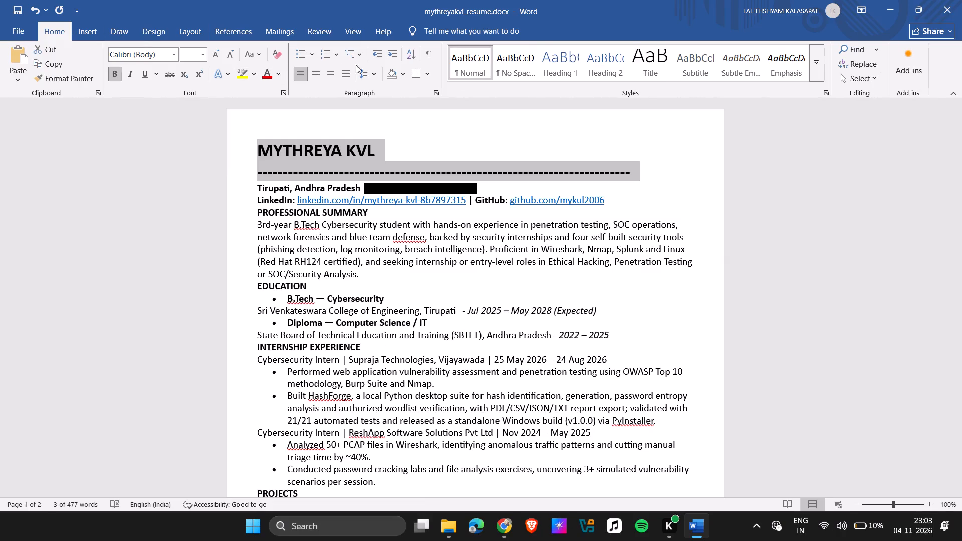
{"action": "left_click", "coordinate": [375, 68]}
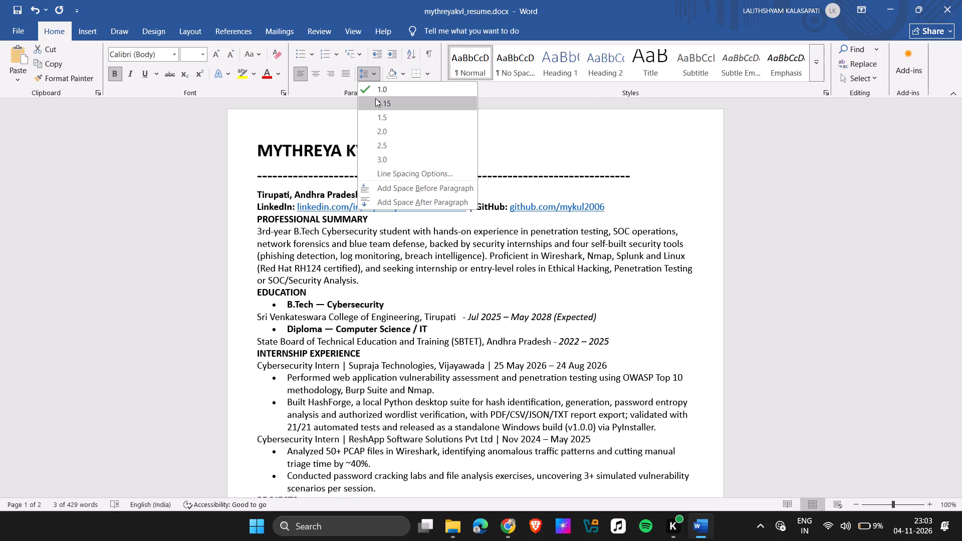
{"action": "left_click", "coordinate": [373, 91]}
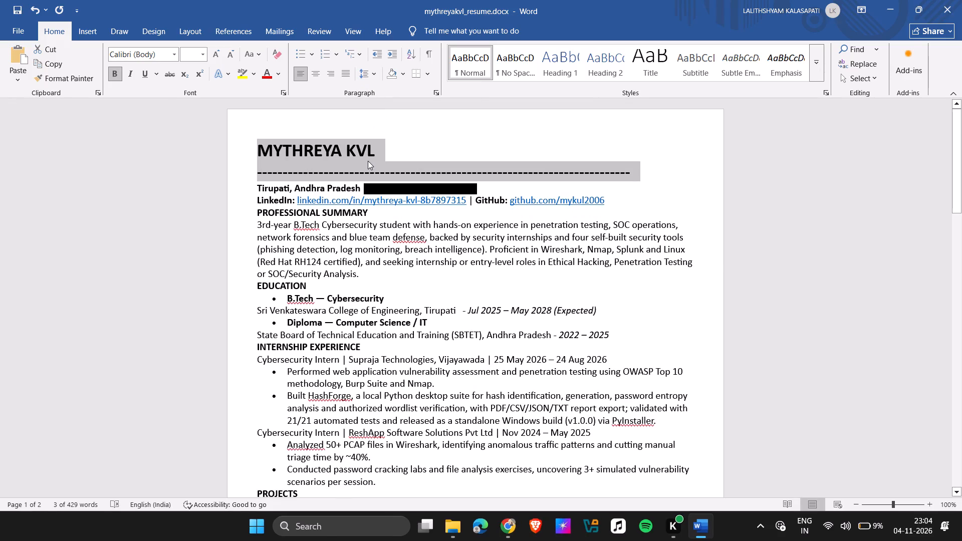
Delete the italic Tools lines under the WinLogSentinel, OSINT Reconnaissance Report and Offensive Security & Detection Analysis Report projects.
{"action": "left_click", "coordinate": [368, 161]}
{"action": "scroll", "coordinate": [442, 248], "scroll_direction": "down", "scroll_amount": 2}
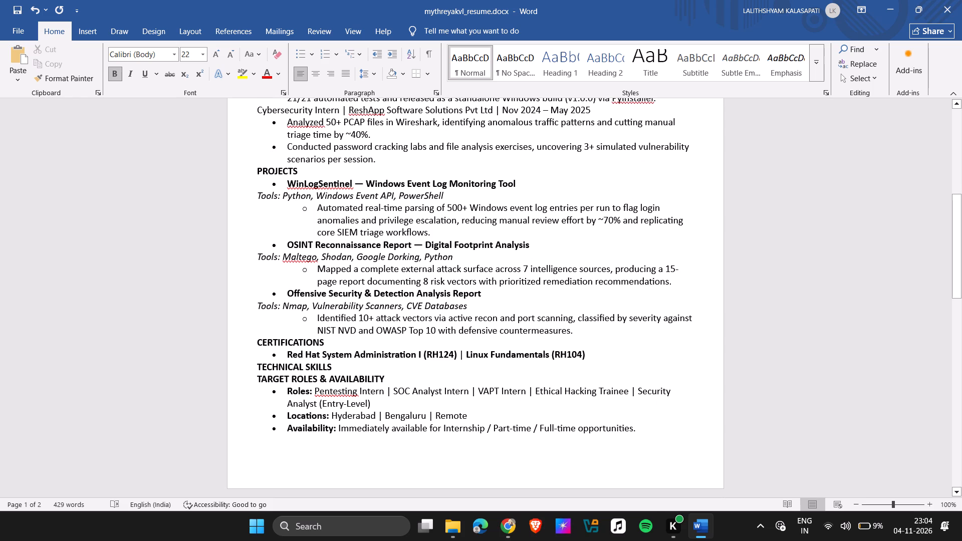
{"action": "left_click_drag", "start_coordinate": [256, 169], "coordinate": [390, 264]}
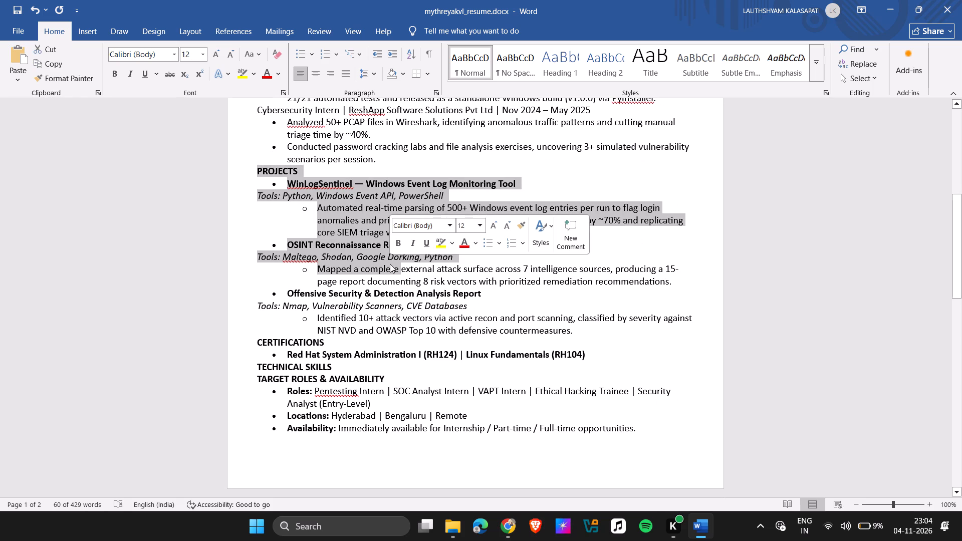
{"action": "left_click", "coordinate": [257, 179]}
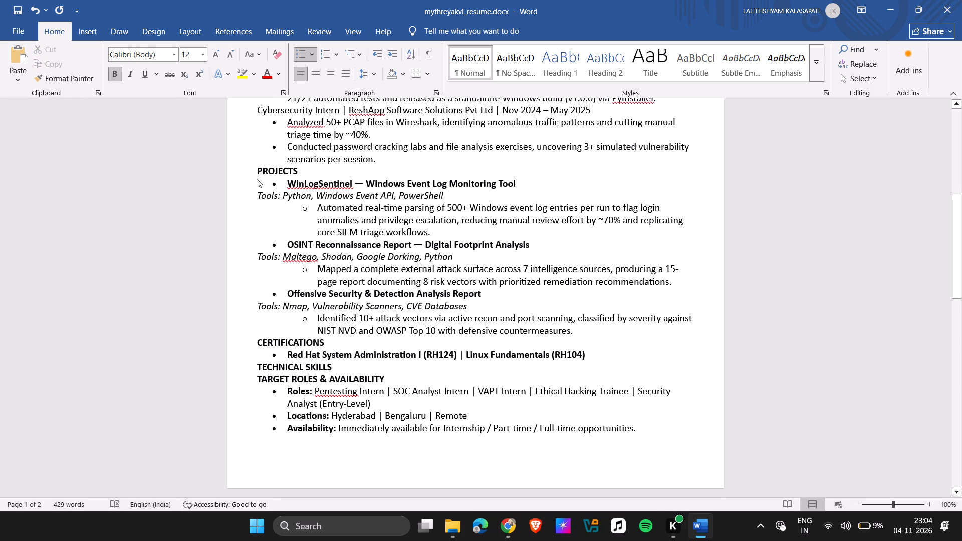
{"action": "left_click_drag", "start_coordinate": [446, 194], "coordinate": [237, 197]}
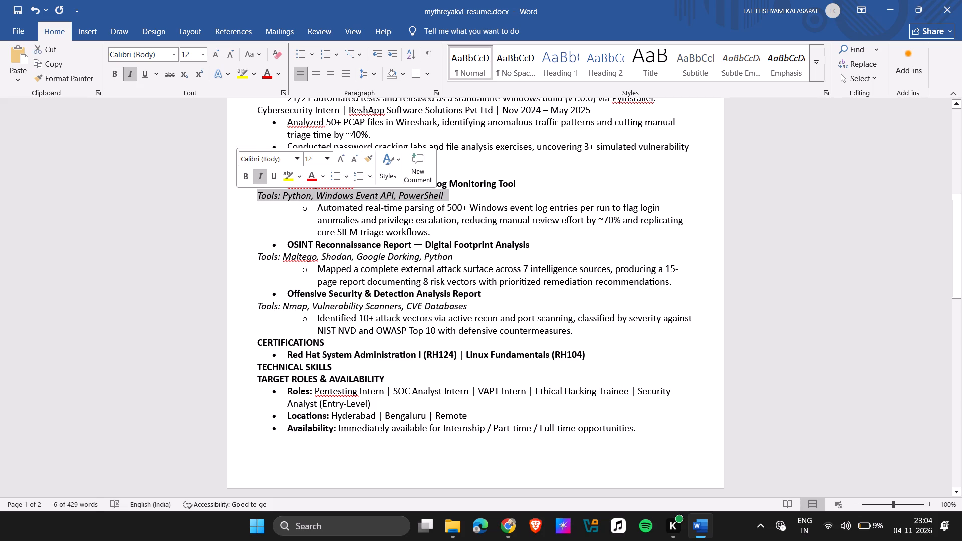
{"action": "key", "text": "BackSpace"}
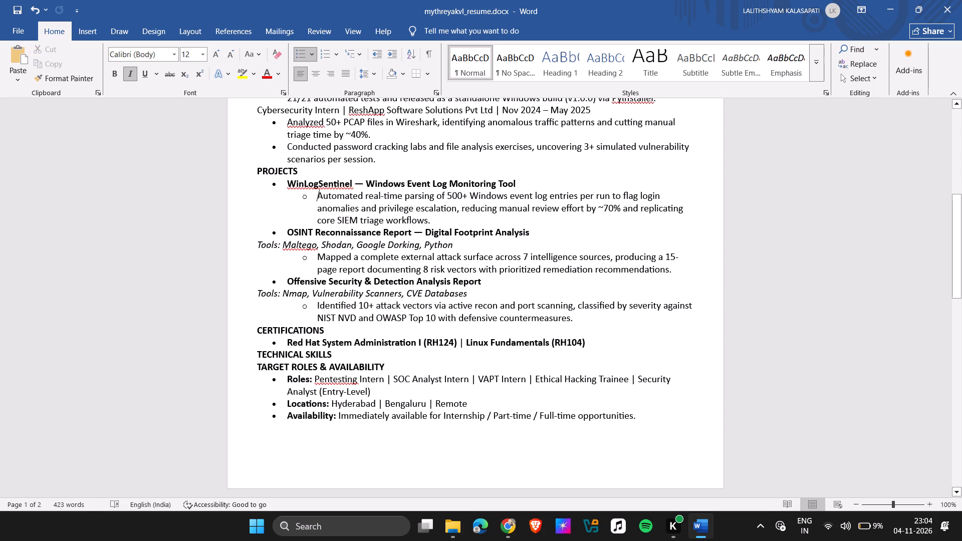
{"action": "left_click_drag", "start_coordinate": [457, 245], "coordinate": [260, 243]}
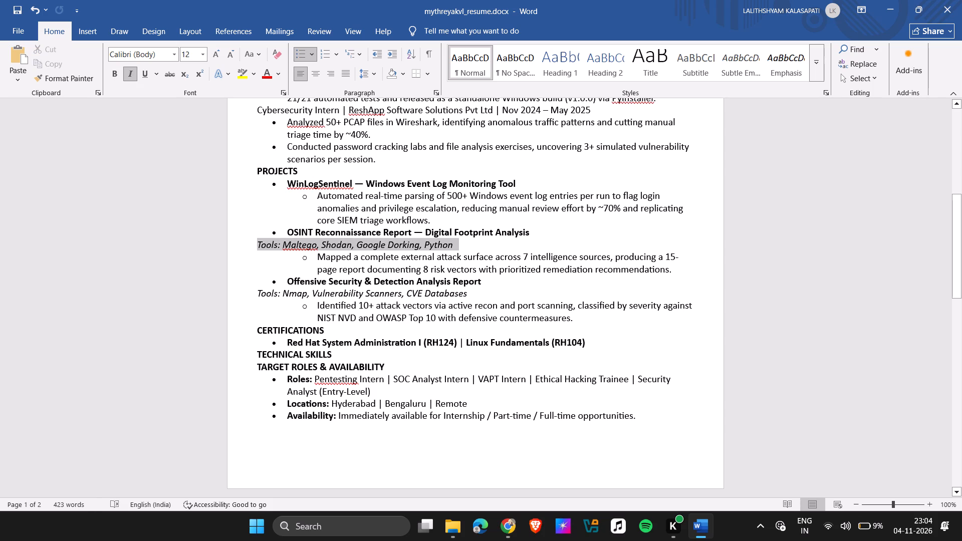
{"action": "left_click_drag", "start_coordinate": [260, 243], "coordinate": [258, 243]}
{"action": "key", "text": "BackSpace"}
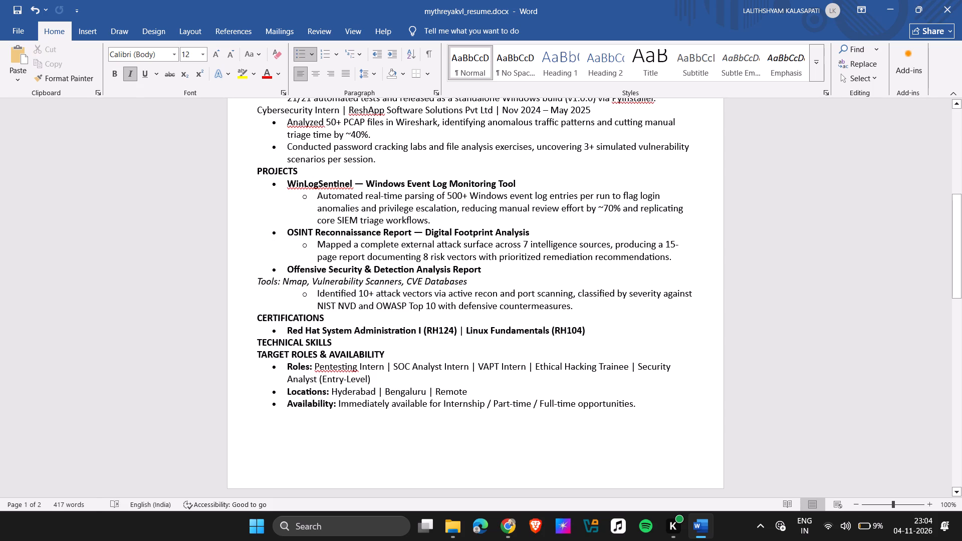
{"action": "left_click_drag", "start_coordinate": [470, 282], "coordinate": [279, 284]}
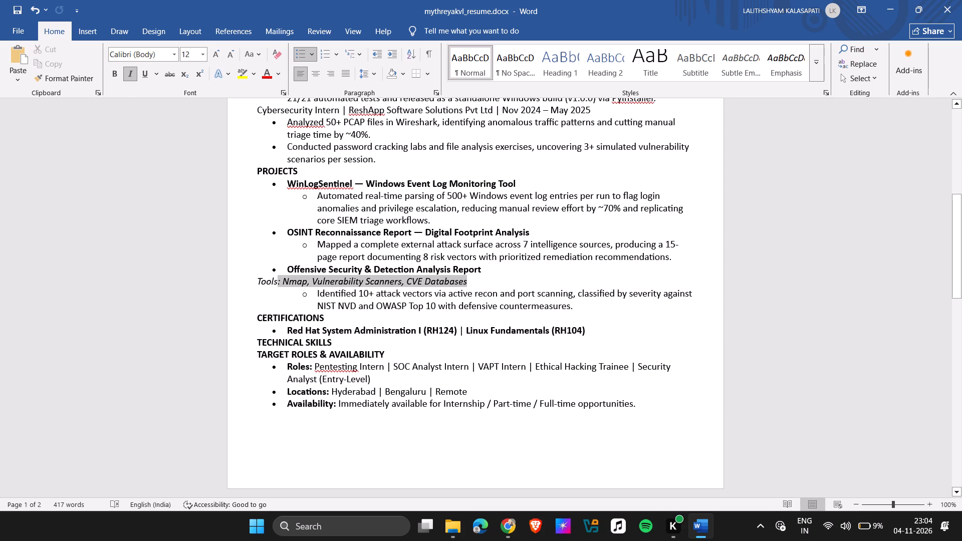
{"action": "left_click_drag", "start_coordinate": [279, 284], "coordinate": [253, 283]}
{"action": "key", "text": "BackSpace"}
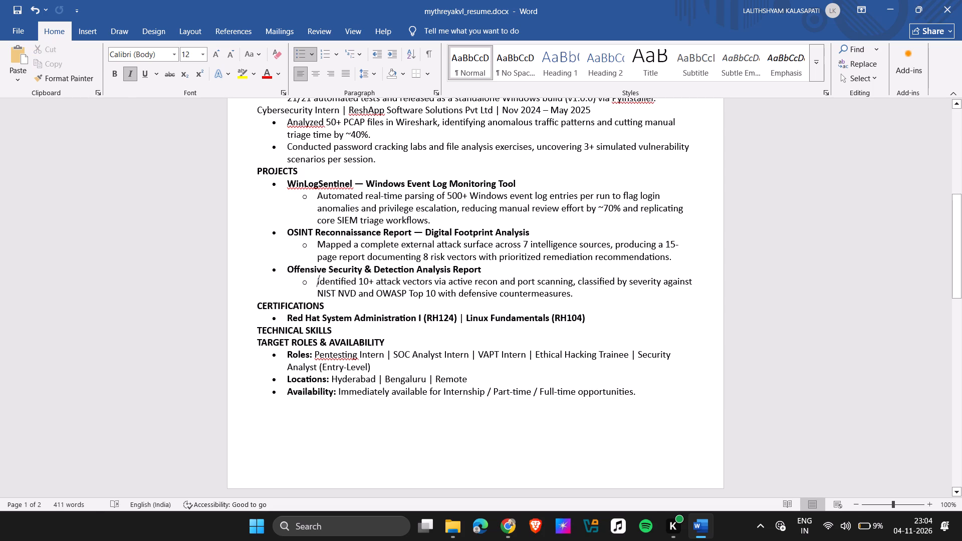
Delete the Locations and Availability bullets from the Target Roles & Availability section, including the empty lines they leave.
{"action": "left_click_drag", "start_coordinate": [469, 379], "coordinate": [271, 381]}
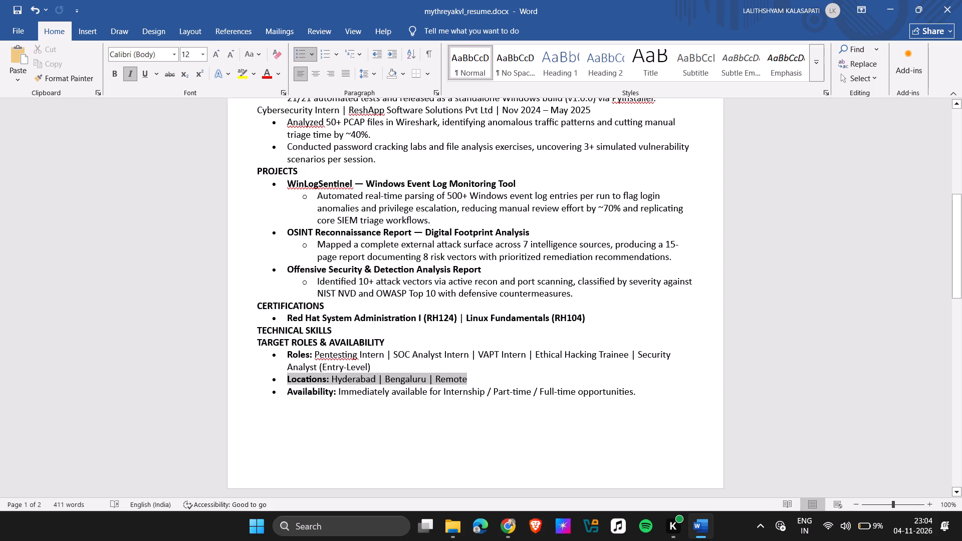
{"action": "left_click_drag", "start_coordinate": [271, 381], "coordinate": [249, 379]}
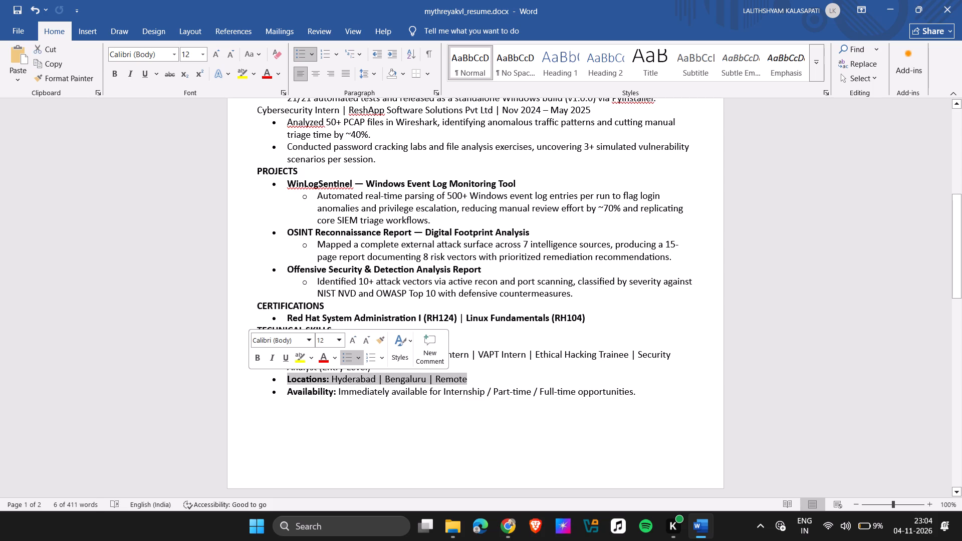
{"action": "key", "text": "BackSpace"}
{"action": "key", "text": "BackSpace"}
{"action": "key", "text": "BackSpace"}
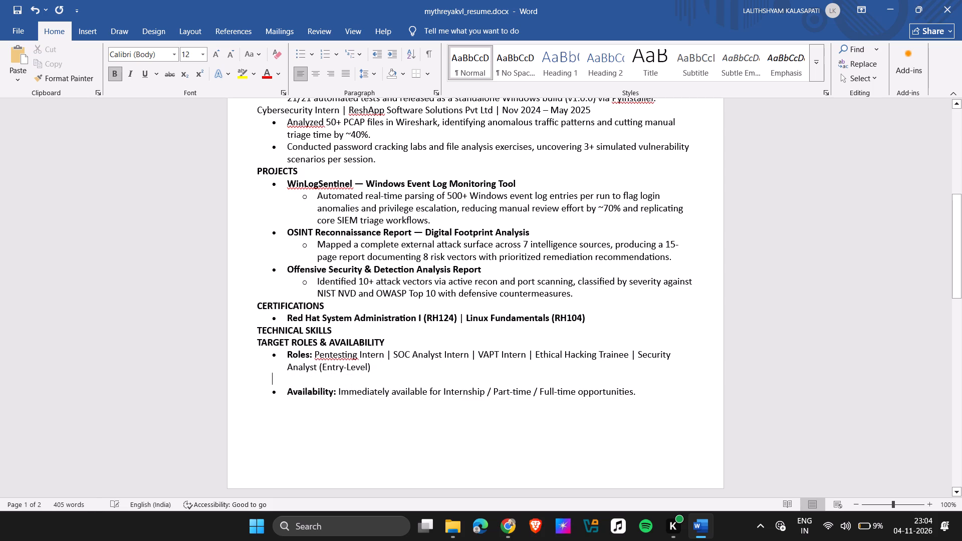
{"action": "left_click_drag", "start_coordinate": [639, 394], "coordinate": [256, 393]}
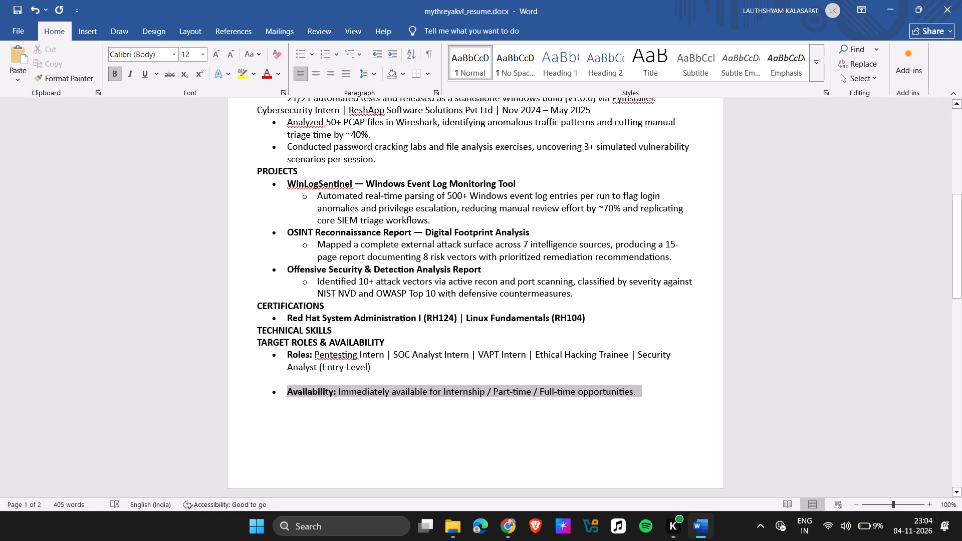
{"action": "left_click_drag", "start_coordinate": [256, 393], "coordinate": [255, 389]}
{"action": "key", "text": "BackSpace"}
{"action": "key", "text": "BackSpace"}
{"action": "key", "text": "BackSpace"}
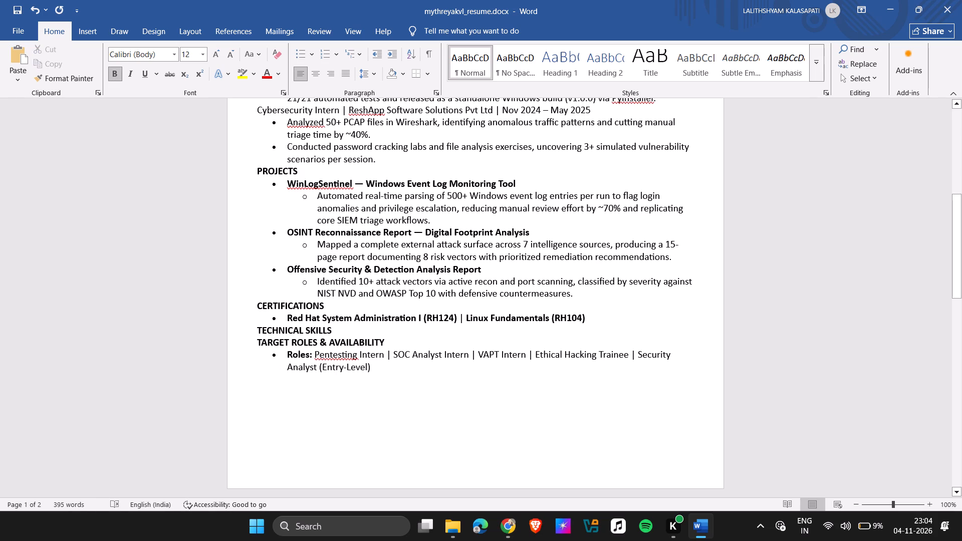
{"action": "key", "text": "BackSpace"}
{"action": "key", "text": "BackSpace"}
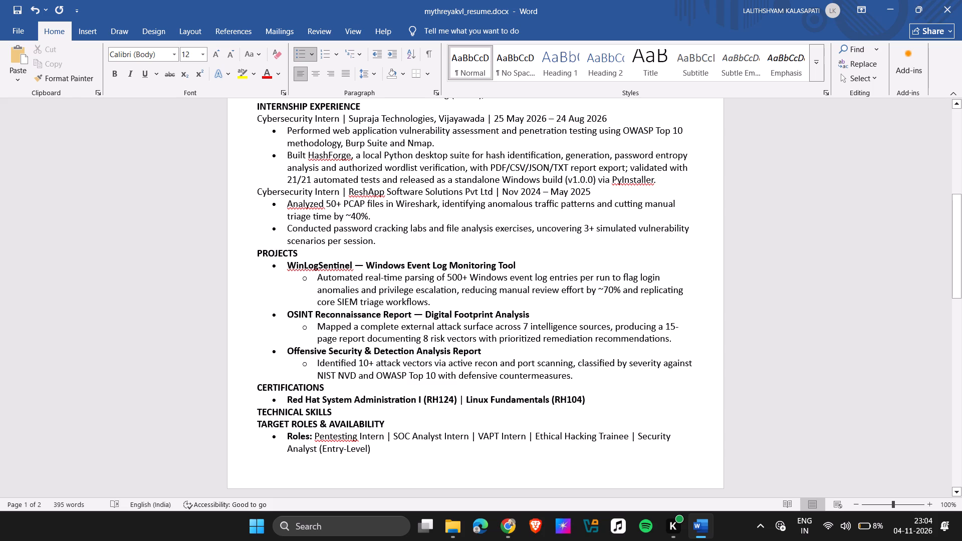
Delete the Target Roles & Availability heading and its Roles bullet, including the empty bullet line left below Technical Skills.
{"action": "left_click_drag", "start_coordinate": [371, 448], "coordinate": [282, 426]}
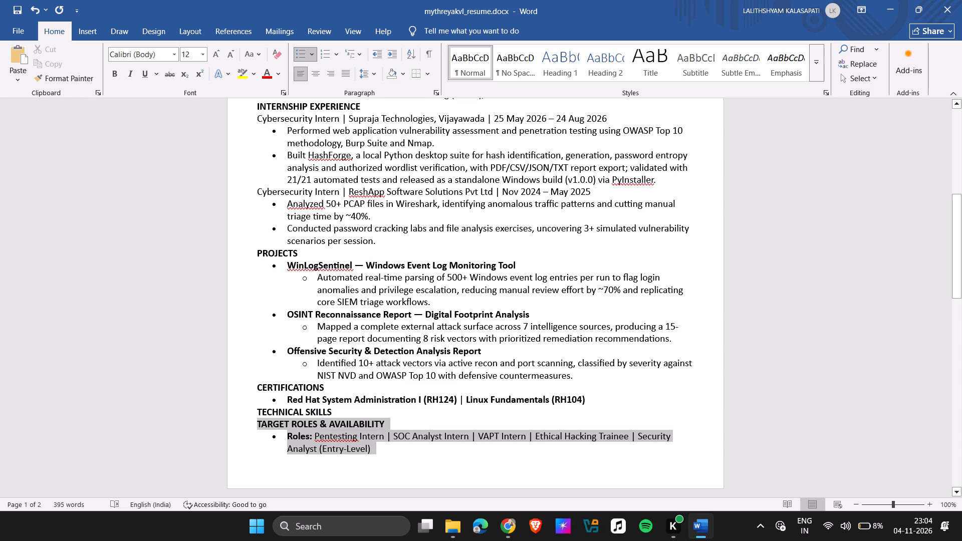
{"action": "left_click_drag", "start_coordinate": [282, 426], "coordinate": [261, 425]}
{"action": "left_click", "coordinate": [377, 423]}
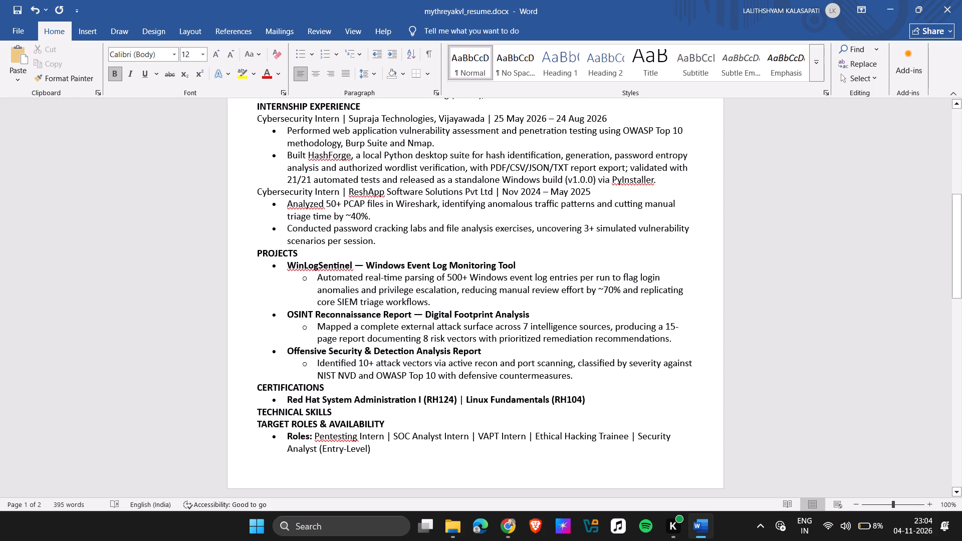
{"action": "left_click", "coordinate": [392, 424]}
{"action": "left_click_drag", "start_coordinate": [255, 422], "coordinate": [377, 455]}
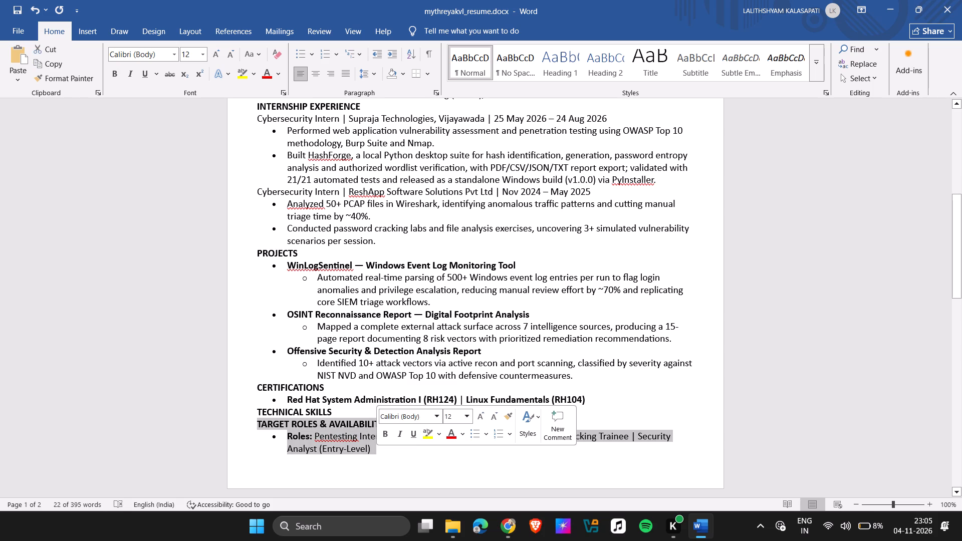
{"action": "key", "text": "BackSpace"}
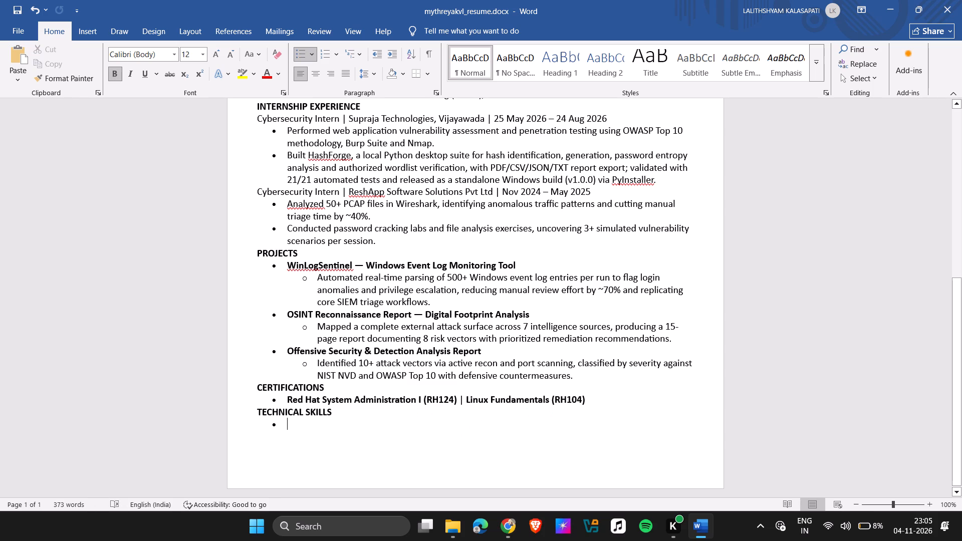
{"action": "key", "text": "BackSpace"}
{"action": "key", "text": "BackSpace"}
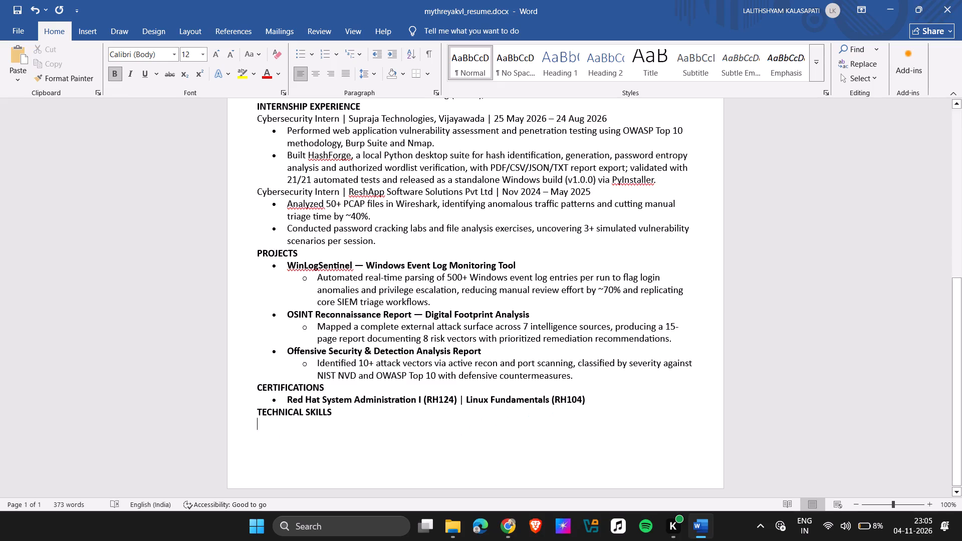
{"action": "key", "text": "BackSpace"}
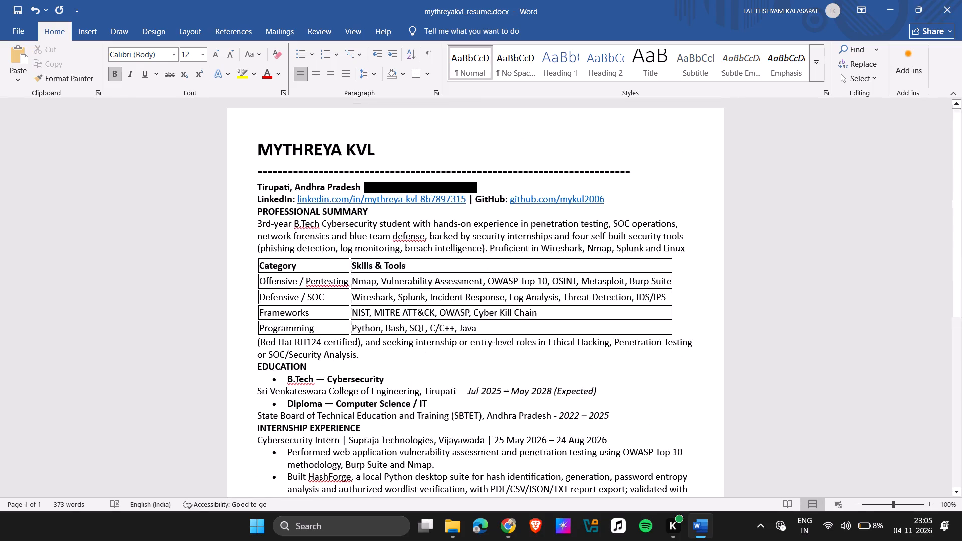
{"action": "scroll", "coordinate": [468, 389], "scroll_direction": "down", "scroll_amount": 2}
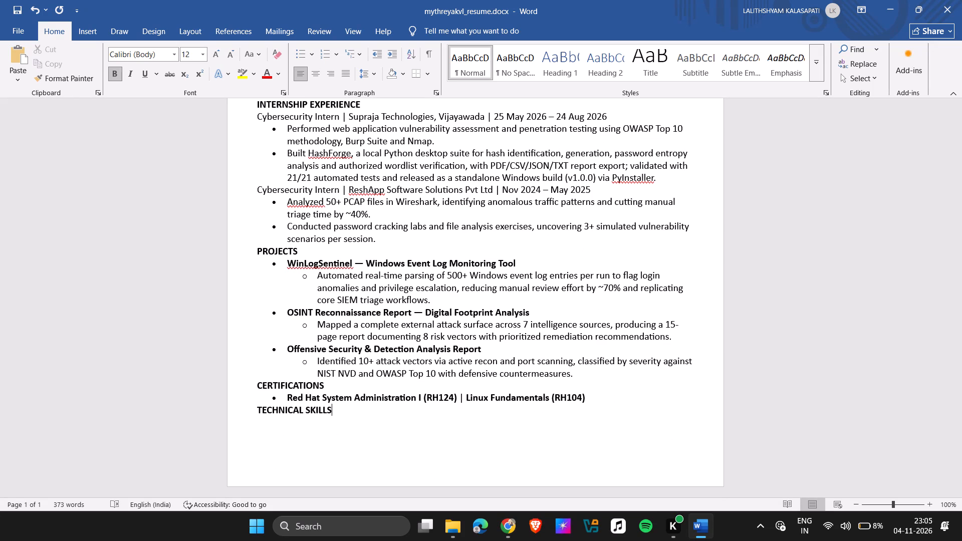
Move the skills table out of the Professional Summary paragraph to the end of the resume, at the Technical Skills heading.
{"action": "scroll", "coordinate": [468, 389], "scroll_direction": "up", "scroll_amount": 2}
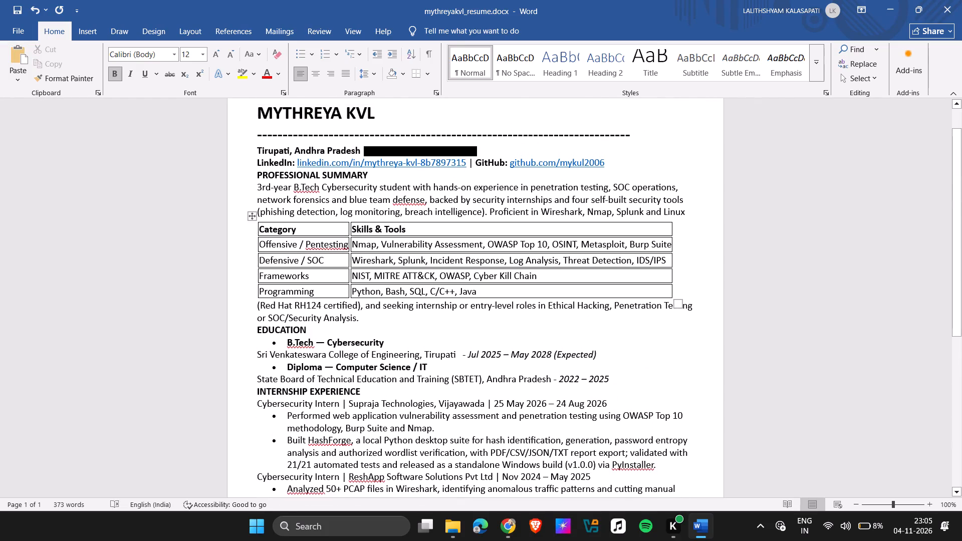
{"action": "left_click_drag", "start_coordinate": [249, 213], "coordinate": [262, 254]}
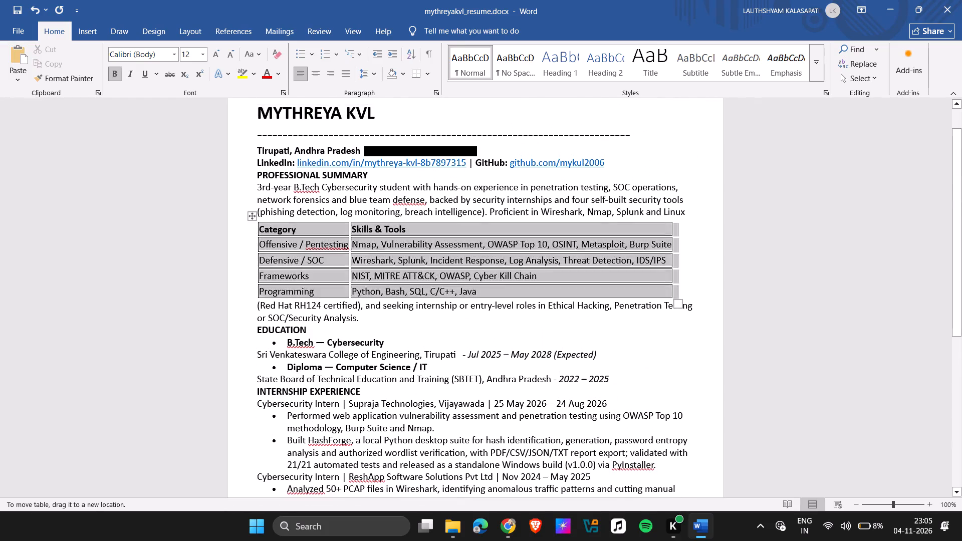
{"action": "left_click_drag", "start_coordinate": [262, 254], "coordinate": [261, 494]}
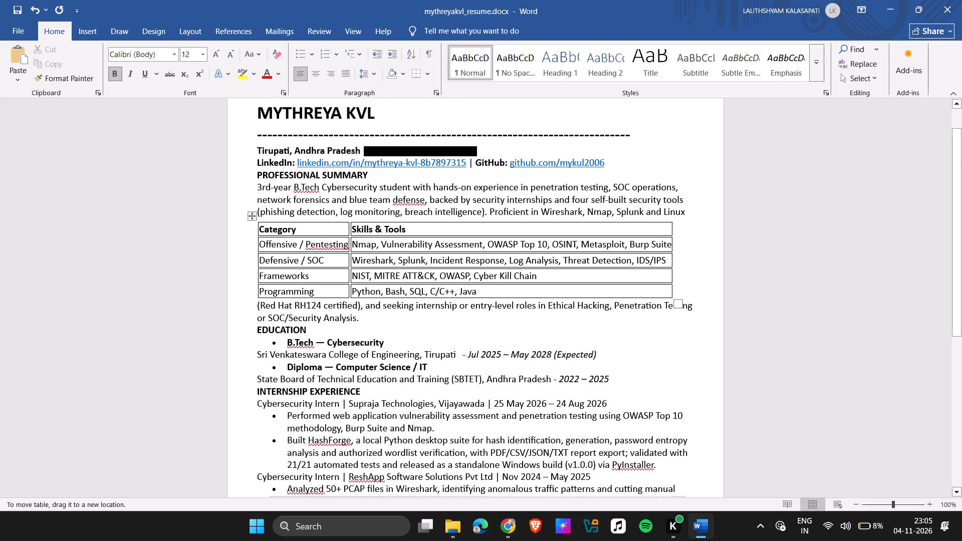
{"action": "left_click_drag", "start_coordinate": [261, 494], "coordinate": [245, 479]}
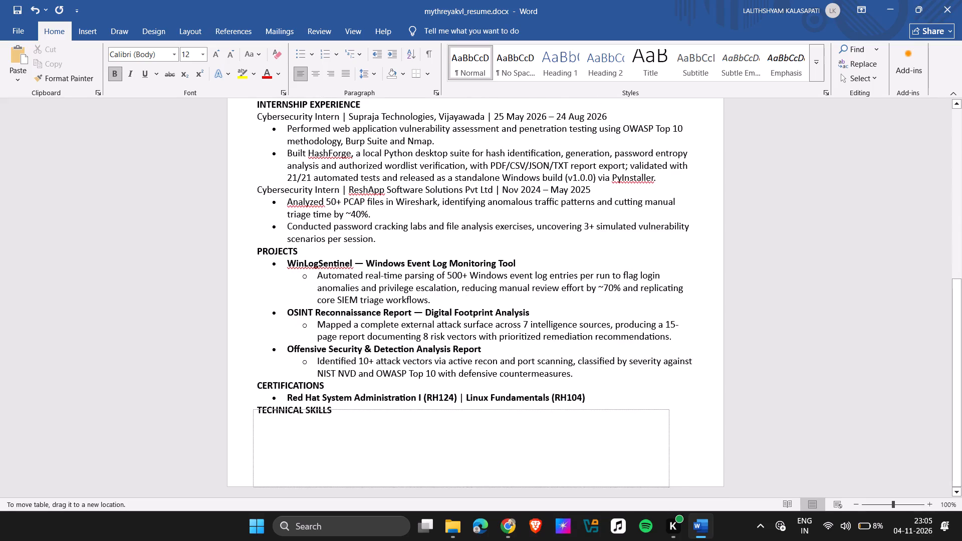
{"action": "left_click_drag", "start_coordinate": [245, 479], "coordinate": [246, 481]}
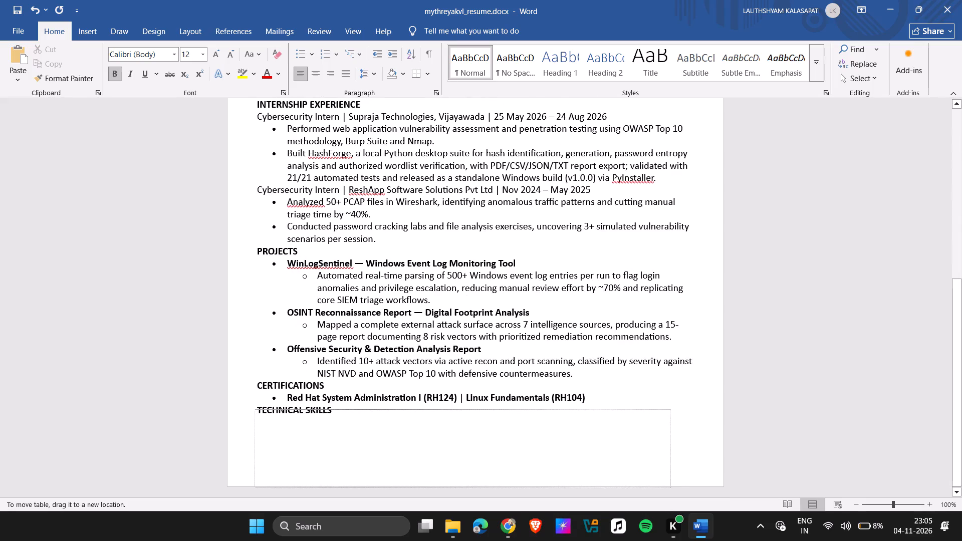
{"action": "left_click_drag", "start_coordinate": [246, 481], "coordinate": [245, 475]}
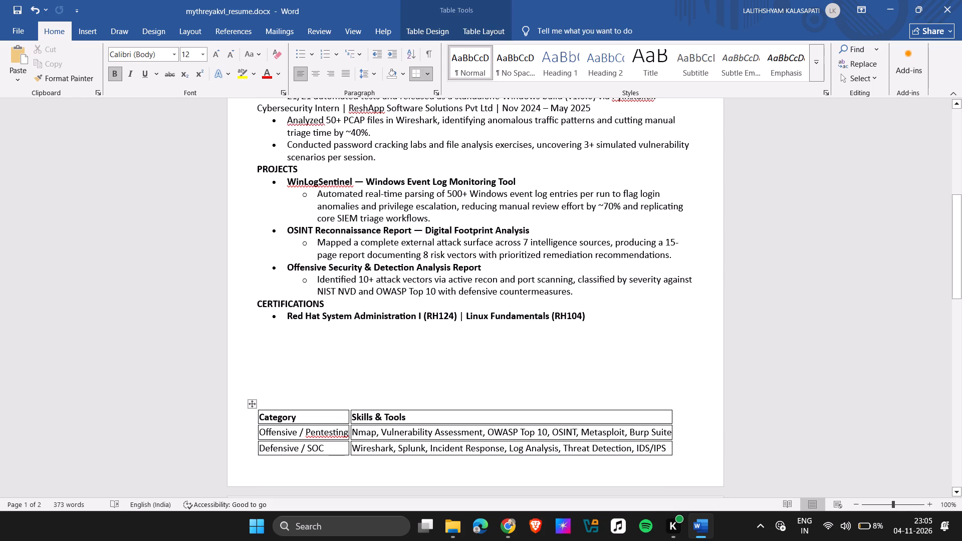
Delete the Certifications heading and its Red Hat System Administration and Linux Fundamentals bullet, including the empty bullet line left behind.
{"action": "left_click_drag", "start_coordinate": [589, 314], "coordinate": [208, 301]}
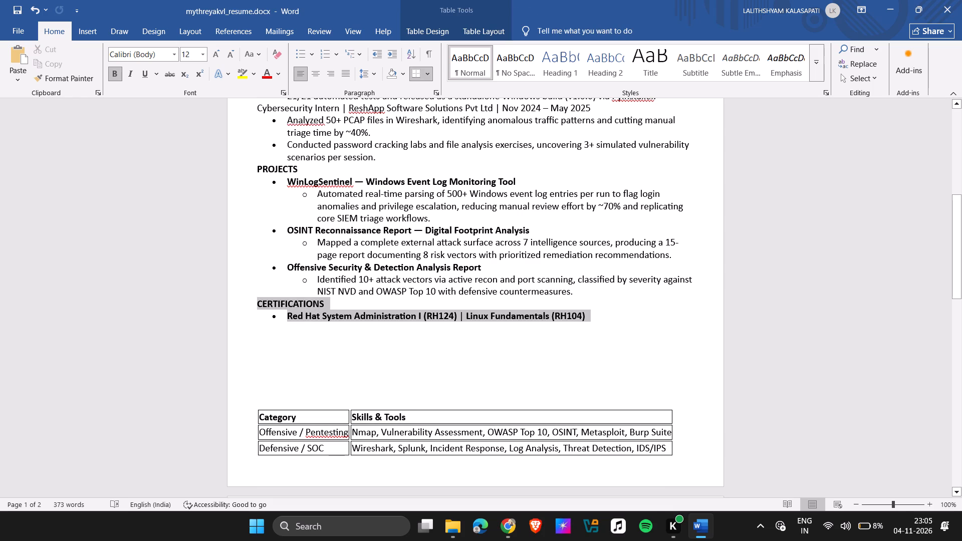
{"action": "left_click_drag", "start_coordinate": [208, 301], "coordinate": [184, 301]}
{"action": "key", "text": "BackSpace"}
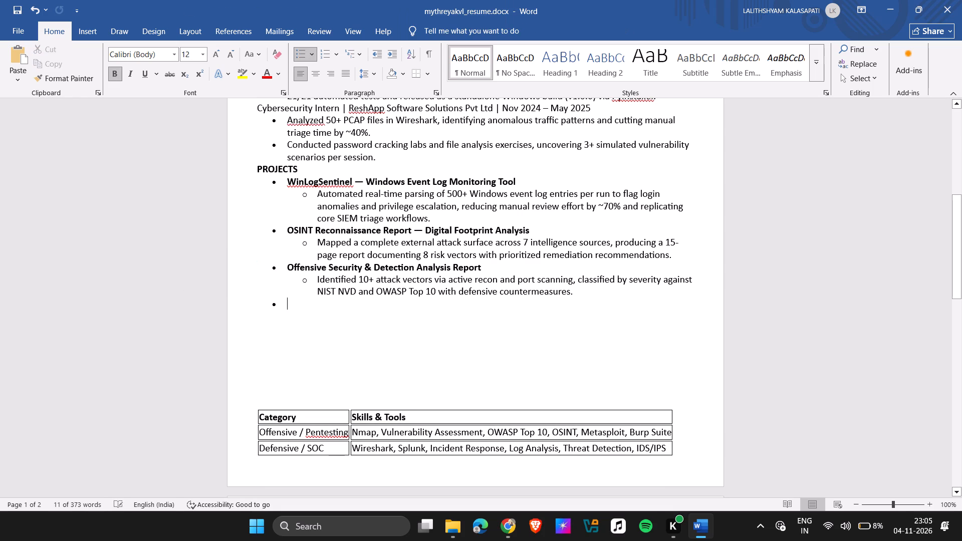
{"action": "key", "text": "BackSpace"}
{"action": "key", "text": "BackSpace"}
{"action": "key", "text": "BackSpace"}
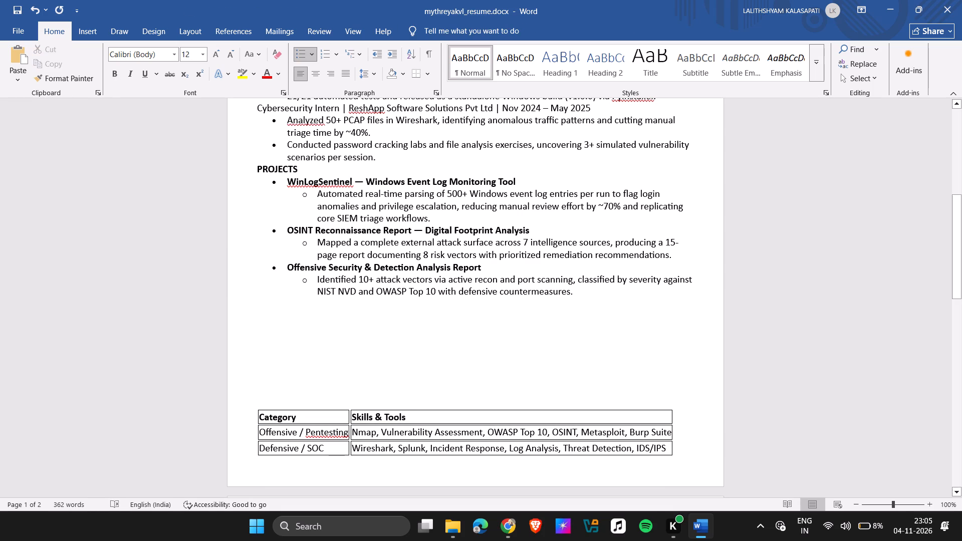
Move the Technical Skills heading from below the skills table to a new line directly after the Offensive Security & Detection Analysis Report project.
{"action": "scroll", "coordinate": [244, 341], "scroll_direction": "right", "scroll_amount": 1}
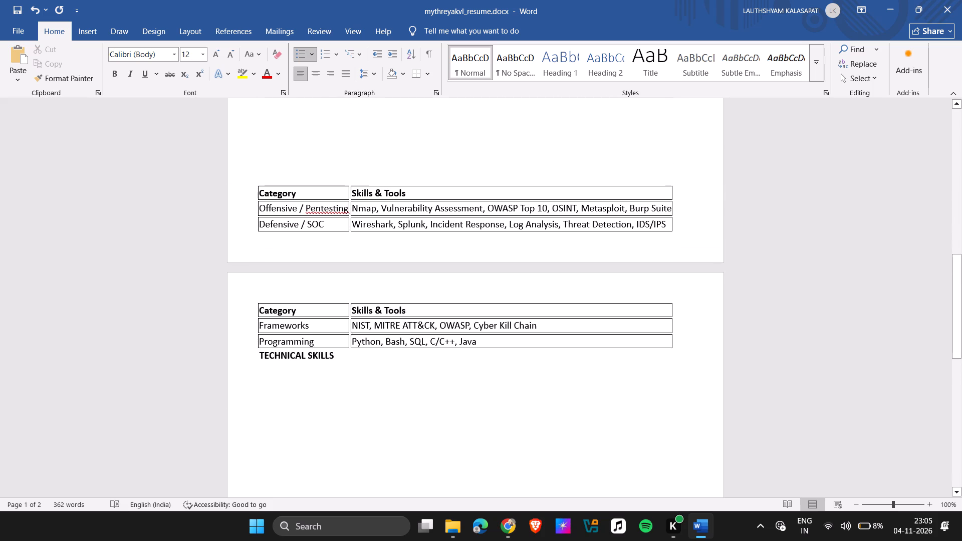
{"action": "left_click_drag", "start_coordinate": [341, 359], "coordinate": [297, 356]}
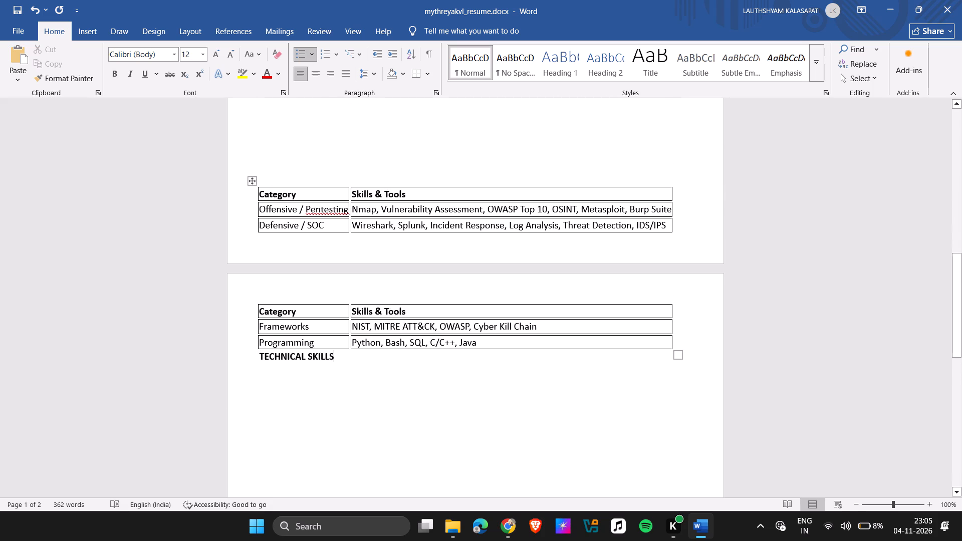
{"action": "left_click_drag", "start_coordinate": [297, 356], "coordinate": [237, 357]}
{"action": "key", "text": "ctrl+x"}
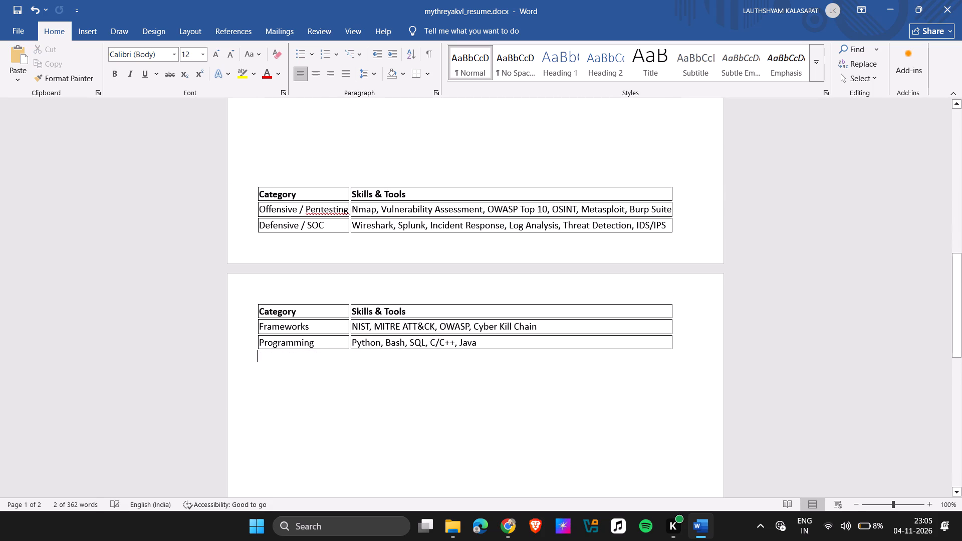
{"action": "scroll", "coordinate": [301, 167], "scroll_direction": "up", "scroll_amount": 1}
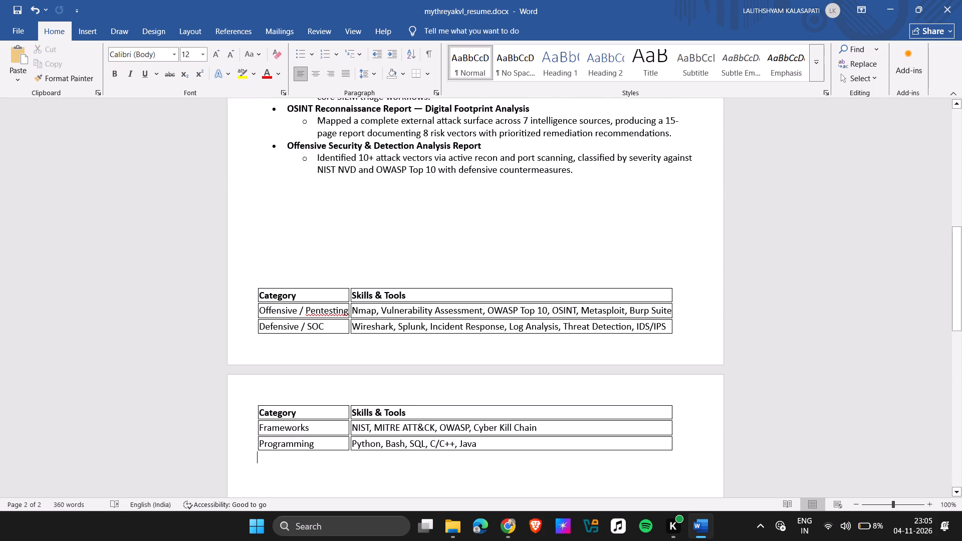
{"action": "left_click", "coordinate": [301, 183]}
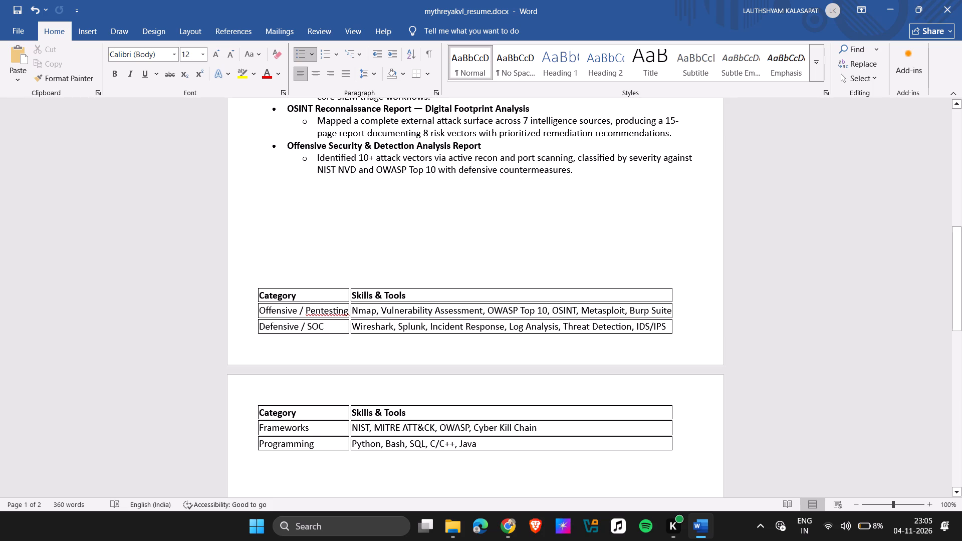
{"action": "left_click", "coordinate": [582, 175]}
{"action": "key", "text": "Return"}
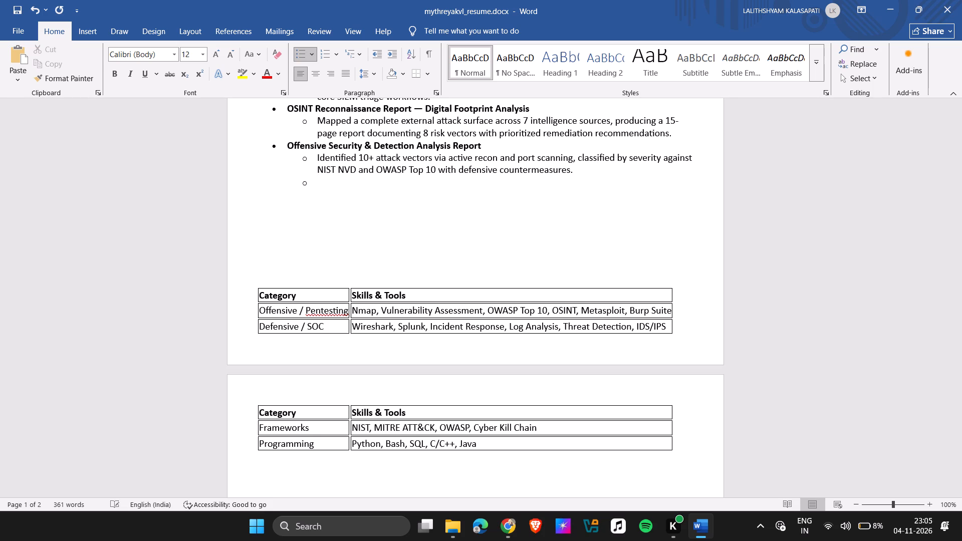
{"action": "key", "text": "BackSpace"}
{"action": "key", "text": "BackSpace"}
{"action": "key", "text": "BackSpace"}
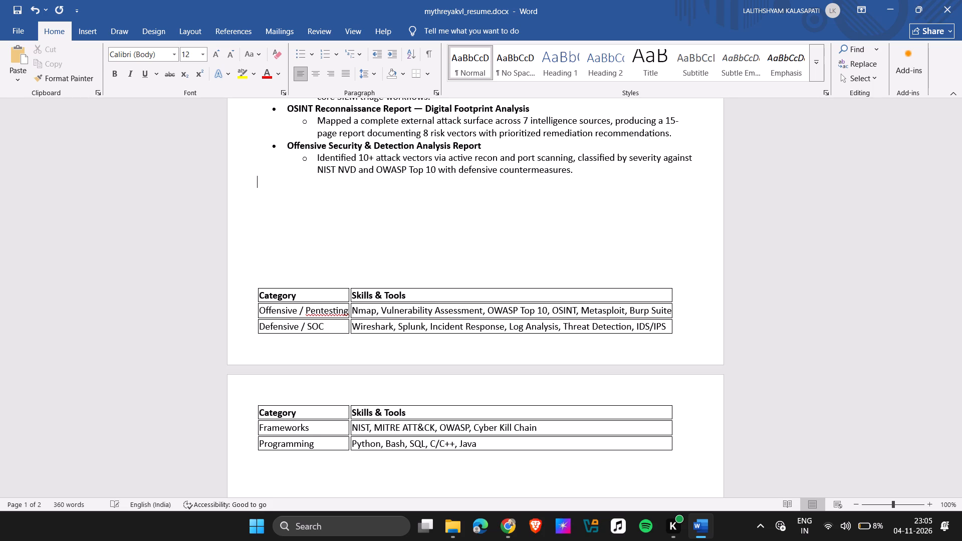
{"action": "key", "text": "ctrl+v"}
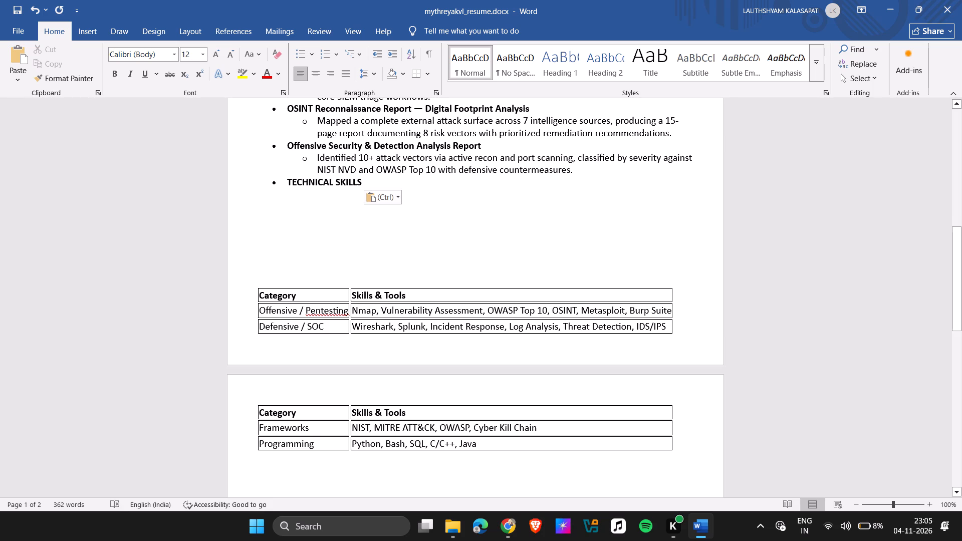
Move the skills table up to sit directly beneath the Technical Skills heading.
{"action": "left_click", "coordinate": [252, 291]}
{"action": "left_click_drag", "start_coordinate": [252, 284], "coordinate": [251, 248]}
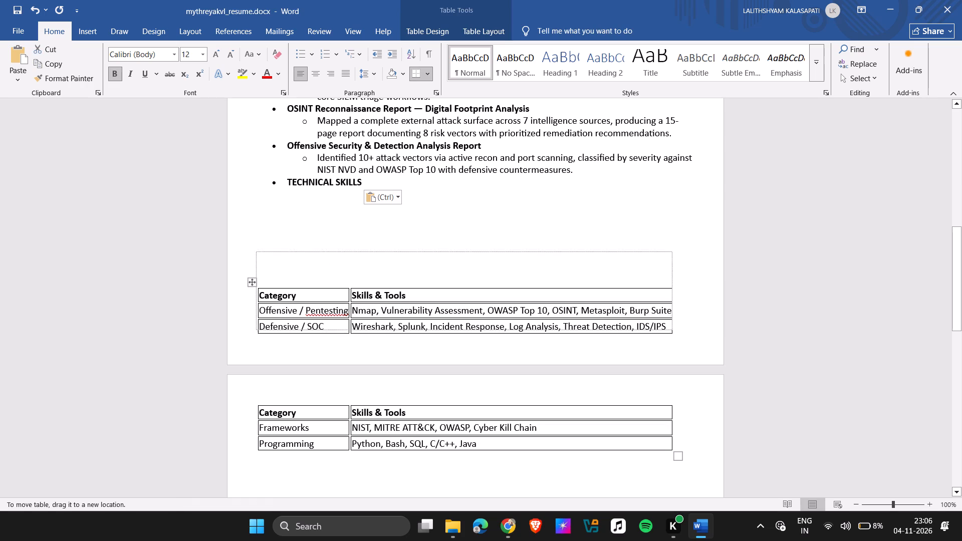
{"action": "left_click_drag", "start_coordinate": [251, 248], "coordinate": [263, 189]}
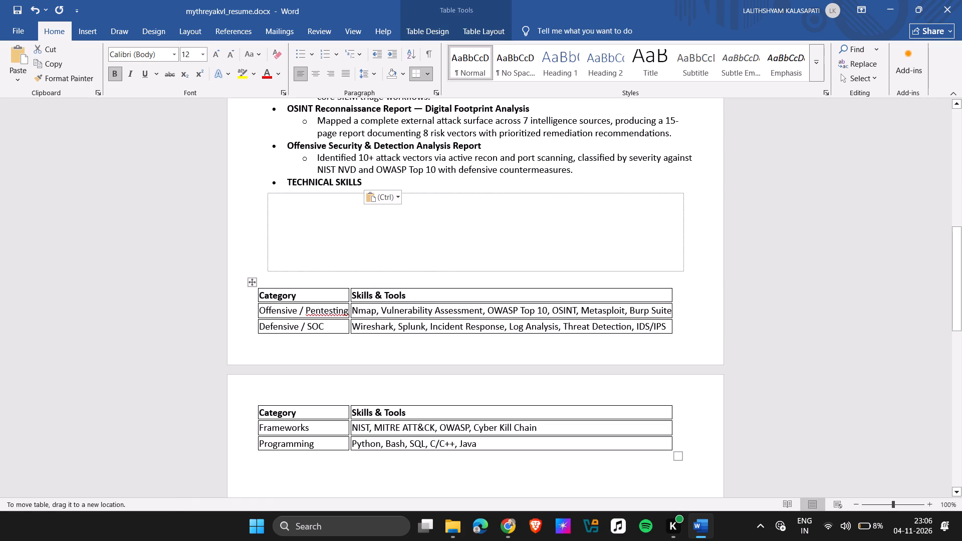
{"action": "left_click_drag", "start_coordinate": [263, 189], "coordinate": [263, 188]}
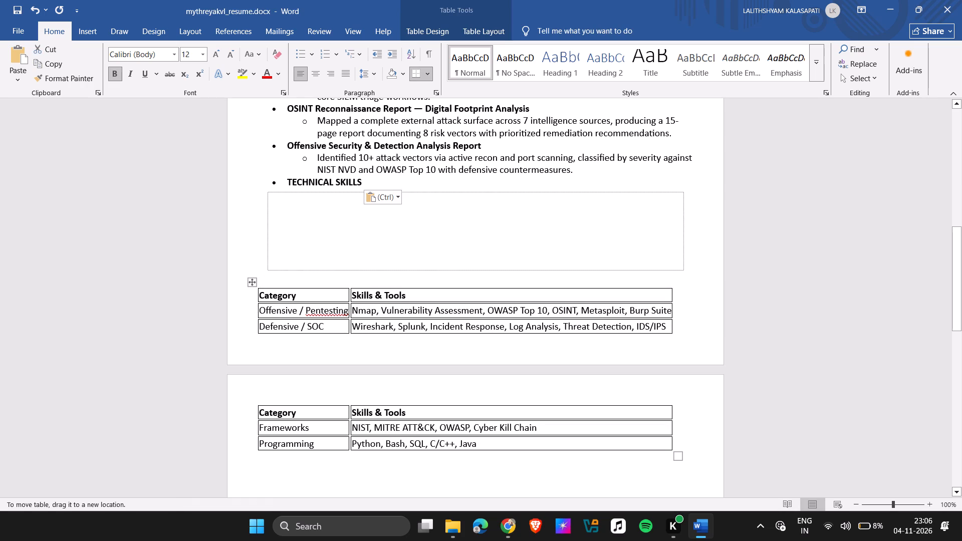
{"action": "left_click_drag", "start_coordinate": [263, 188], "coordinate": [263, 187]}
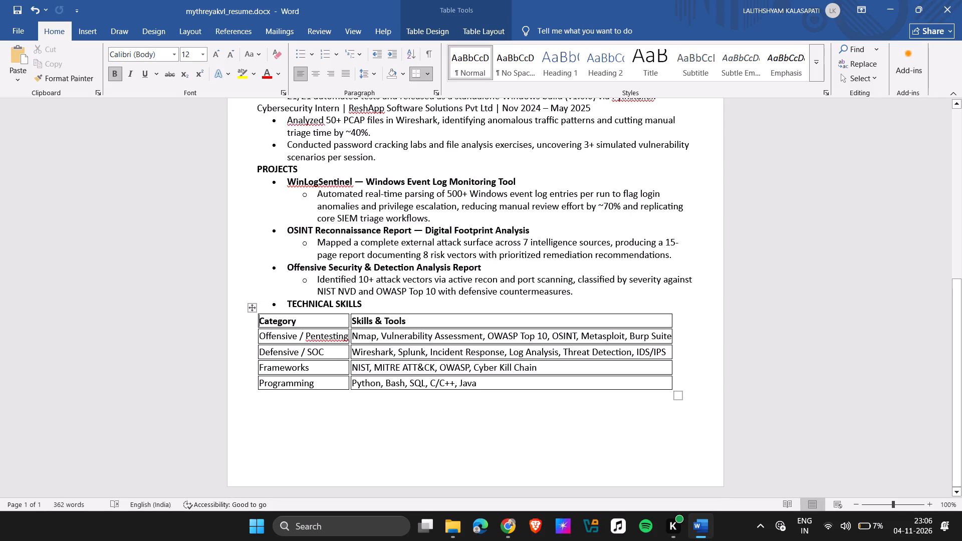
Move the Education section from below the Professional Summary to beneath the skills table, bringing the table back up under the Technical Skills heading.
{"action": "scroll", "coordinate": [484, 321], "scroll_direction": "up", "scroll_amount": 1}
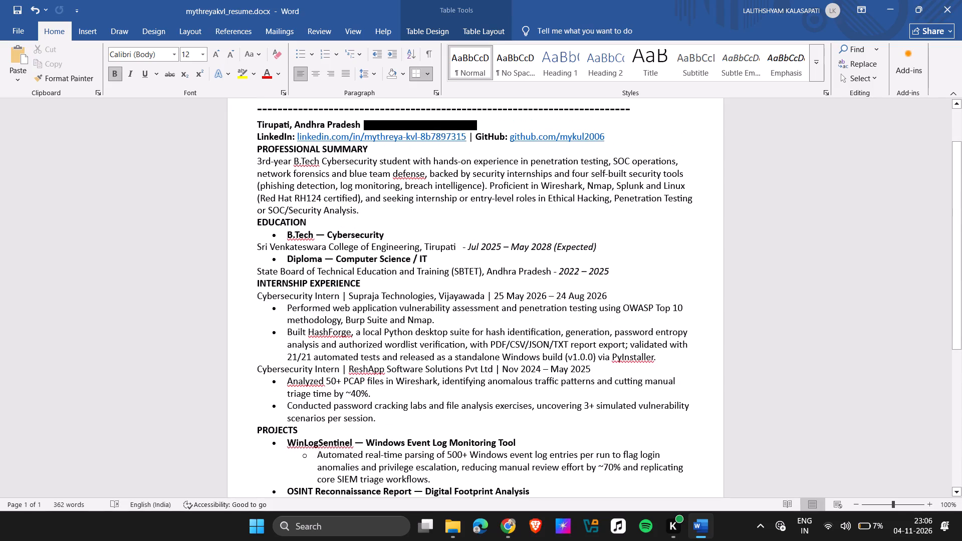
{"action": "scroll", "coordinate": [484, 321], "scroll_direction": "up", "scroll_amount": 1}
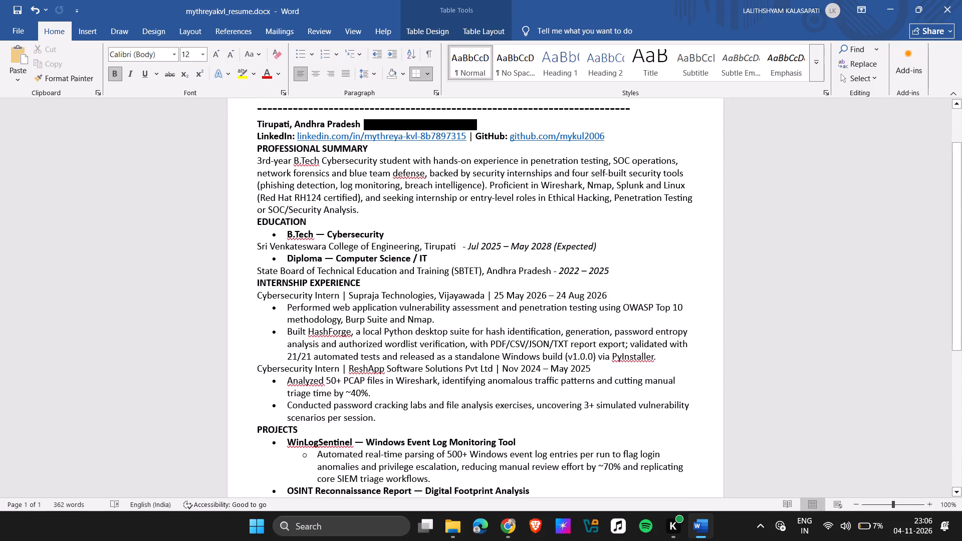
{"action": "left_click_drag", "start_coordinate": [614, 272], "coordinate": [199, 234]}
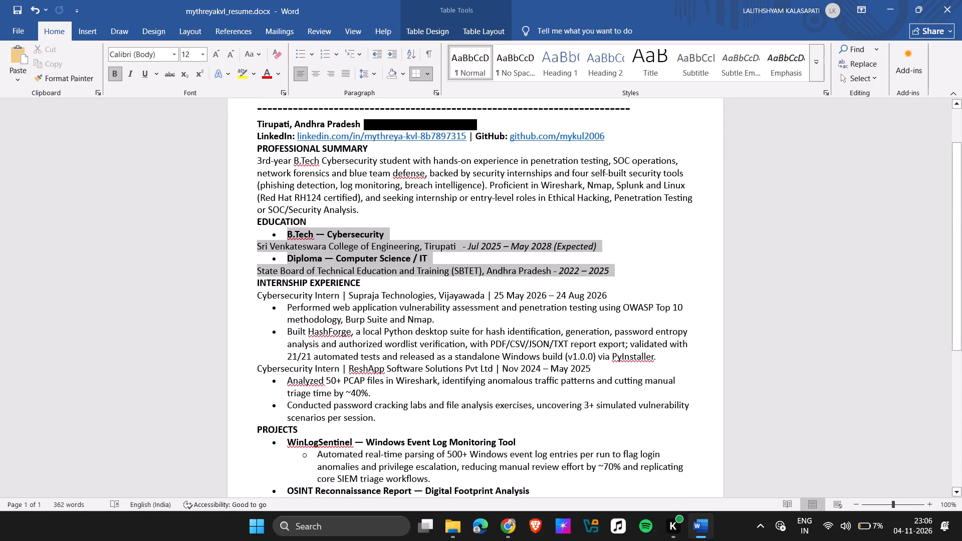
{"action": "left_click_drag", "start_coordinate": [199, 234], "coordinate": [118, 214]}
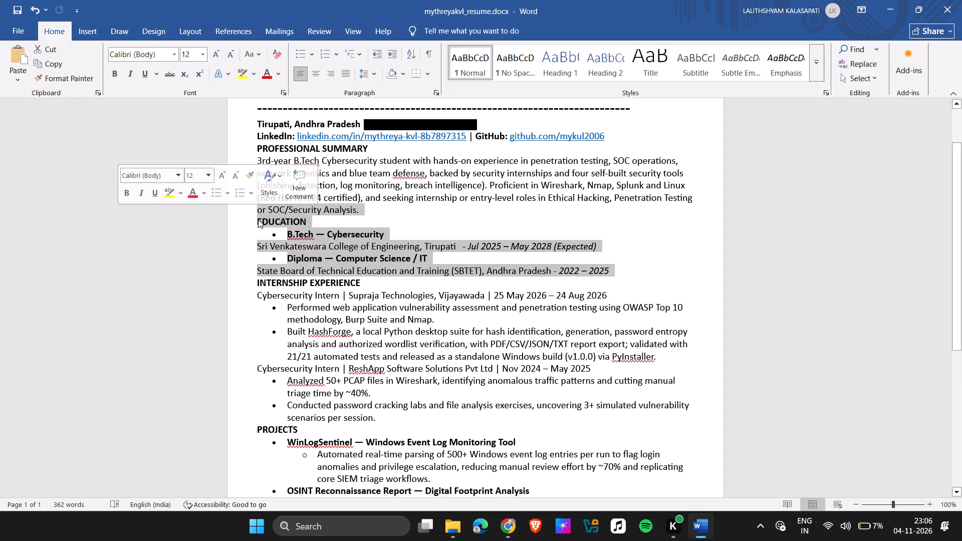
{"action": "left_click", "coordinate": [258, 219]}
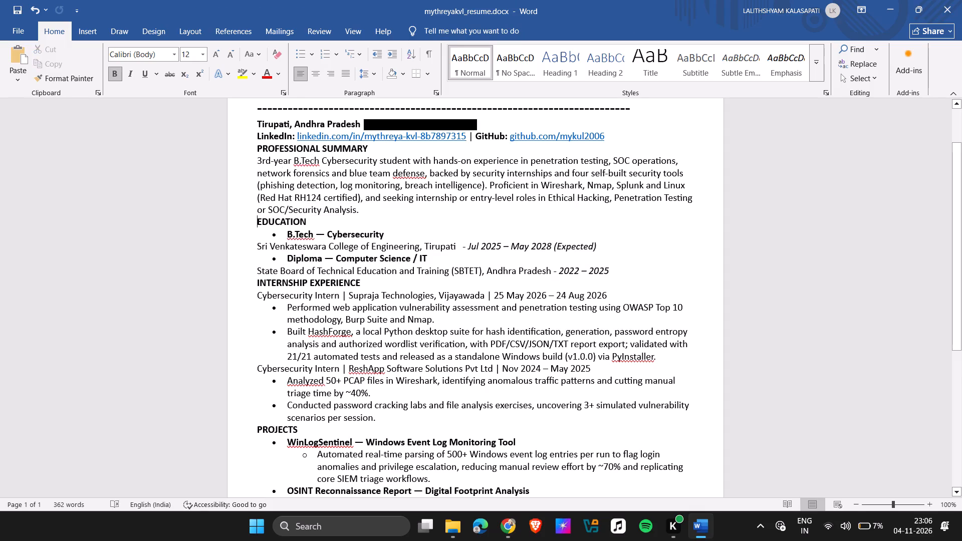
{"action": "left_click_drag", "start_coordinate": [257, 219], "coordinate": [594, 277]}
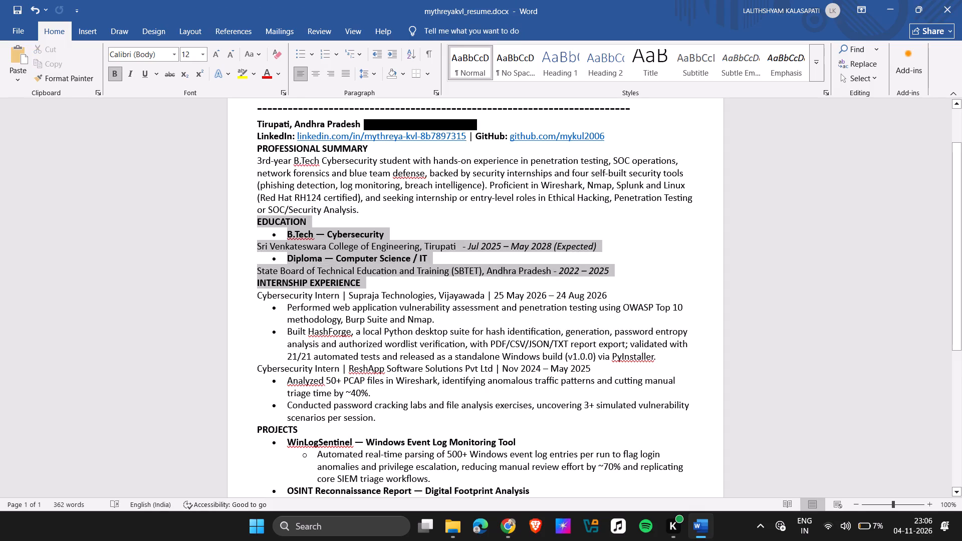
{"action": "left_click_drag", "start_coordinate": [594, 277], "coordinate": [604, 267]}
{"action": "key", "text": "ctrl+x"}
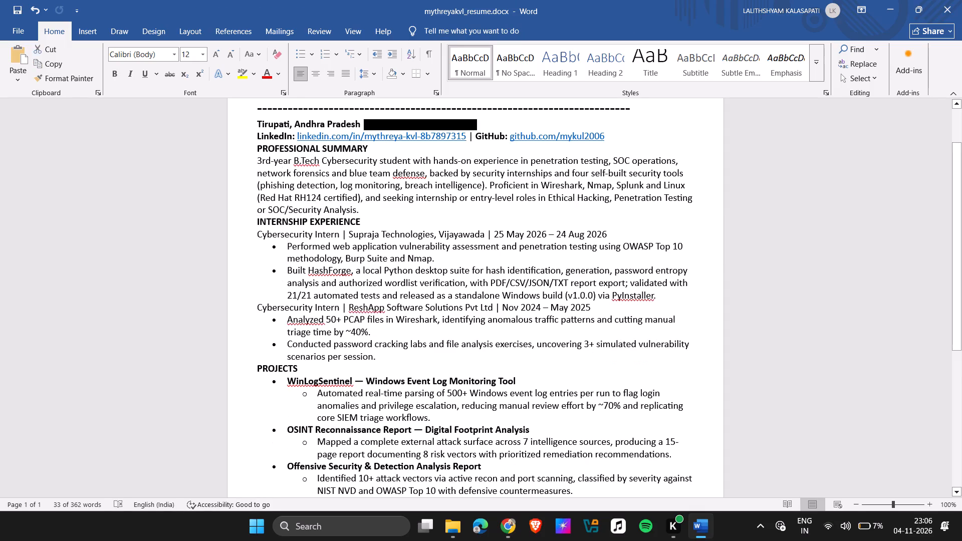
{"action": "scroll", "coordinate": [681, 328], "scroll_direction": "down", "scroll_amount": 3}
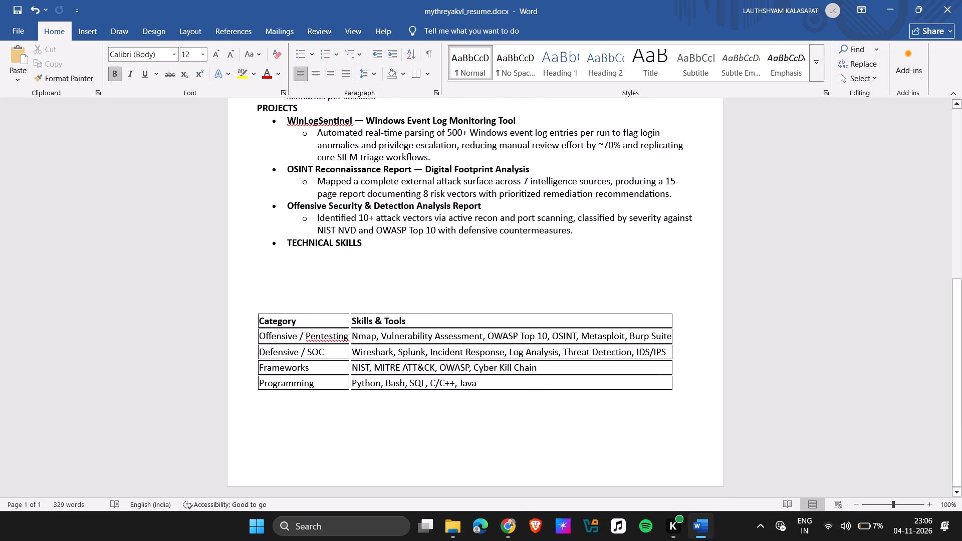
{"action": "left_click", "coordinate": [709, 383]}
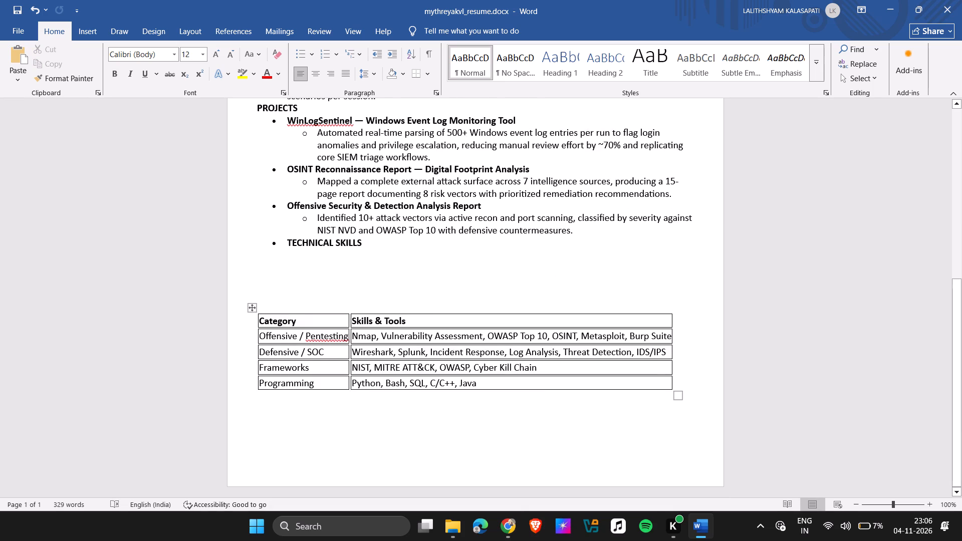
{"action": "left_click_drag", "start_coordinate": [250, 307], "coordinate": [251, 268]}
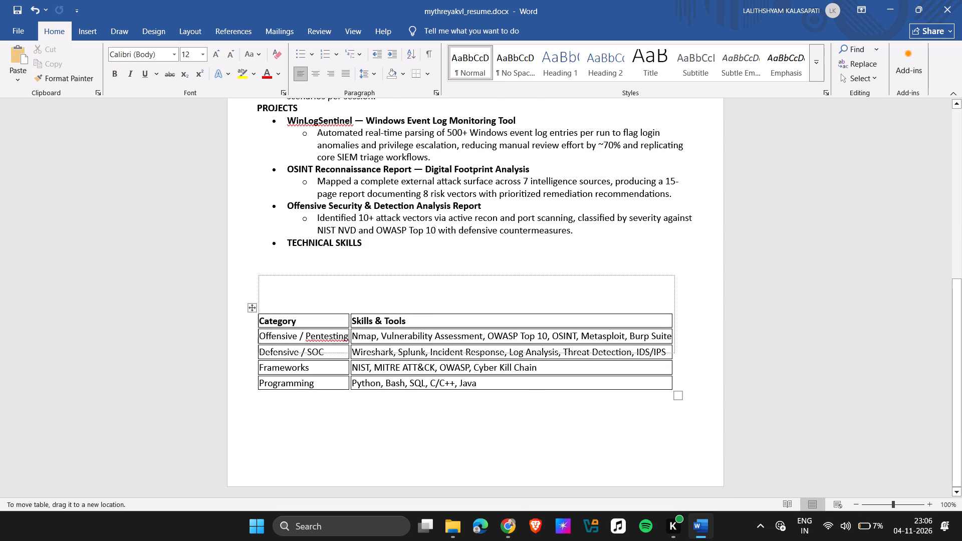
{"action": "left_click_drag", "start_coordinate": [251, 268], "coordinate": [249, 252]}
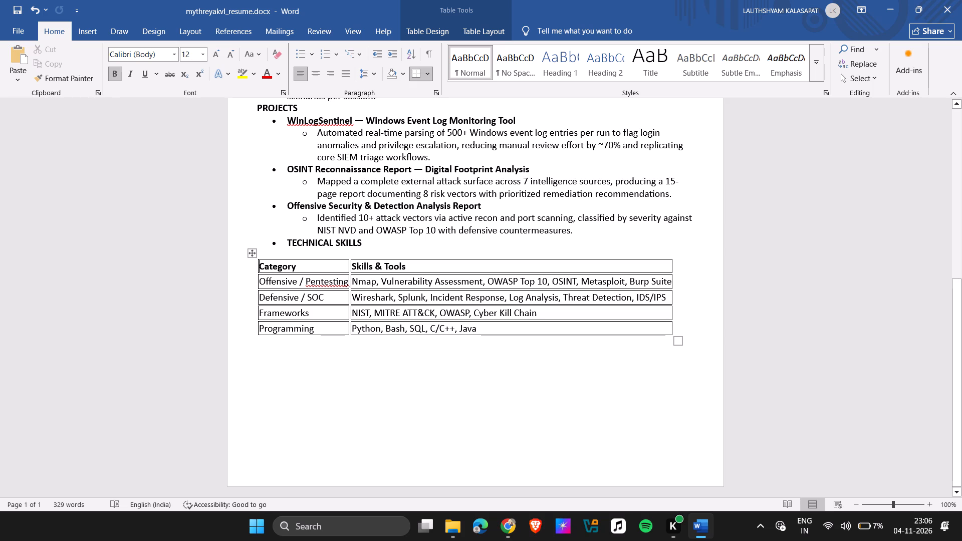
{"action": "left_click", "coordinate": [624, 354]}
{"action": "key", "text": "ctrl+v"}
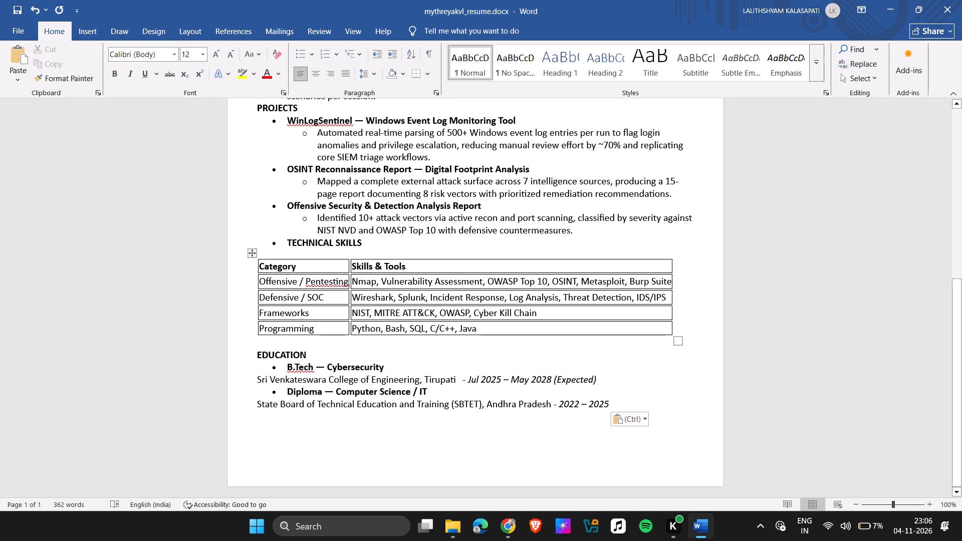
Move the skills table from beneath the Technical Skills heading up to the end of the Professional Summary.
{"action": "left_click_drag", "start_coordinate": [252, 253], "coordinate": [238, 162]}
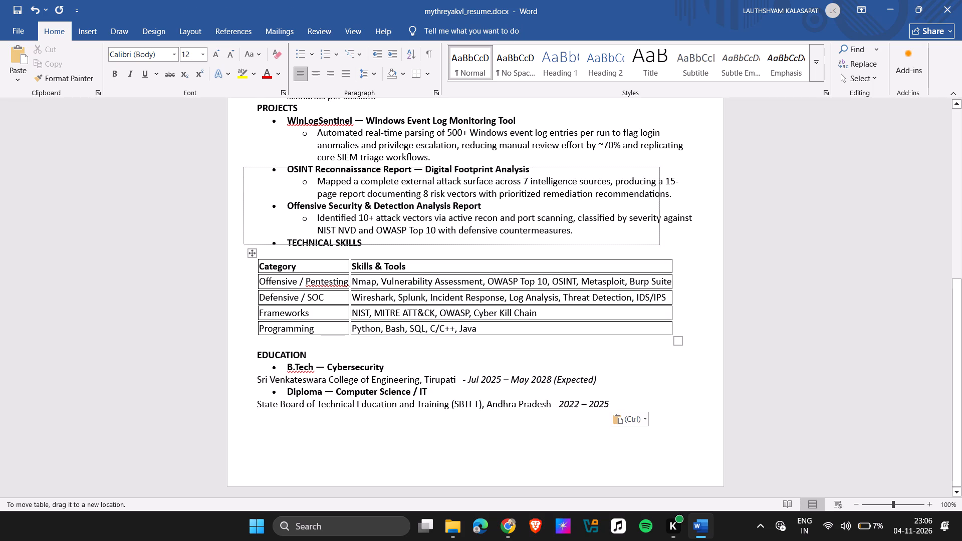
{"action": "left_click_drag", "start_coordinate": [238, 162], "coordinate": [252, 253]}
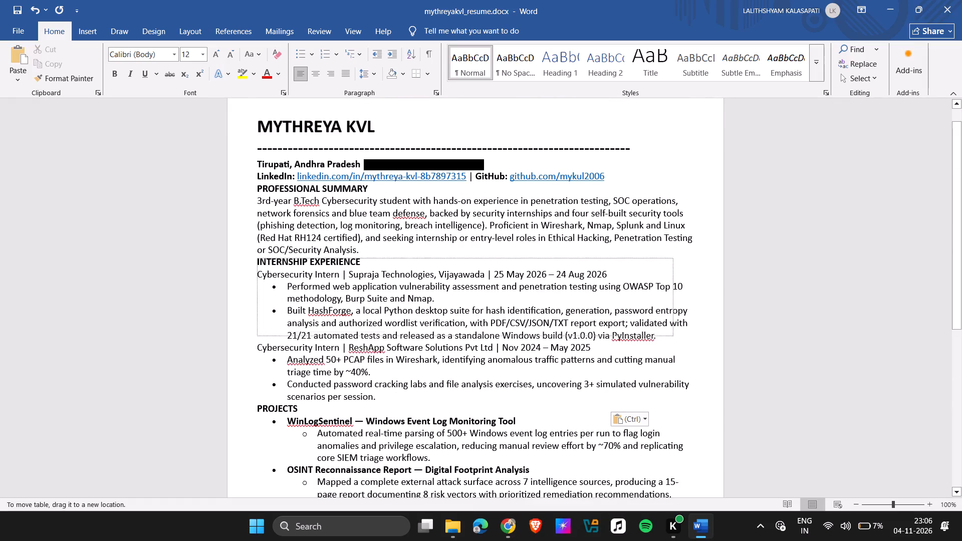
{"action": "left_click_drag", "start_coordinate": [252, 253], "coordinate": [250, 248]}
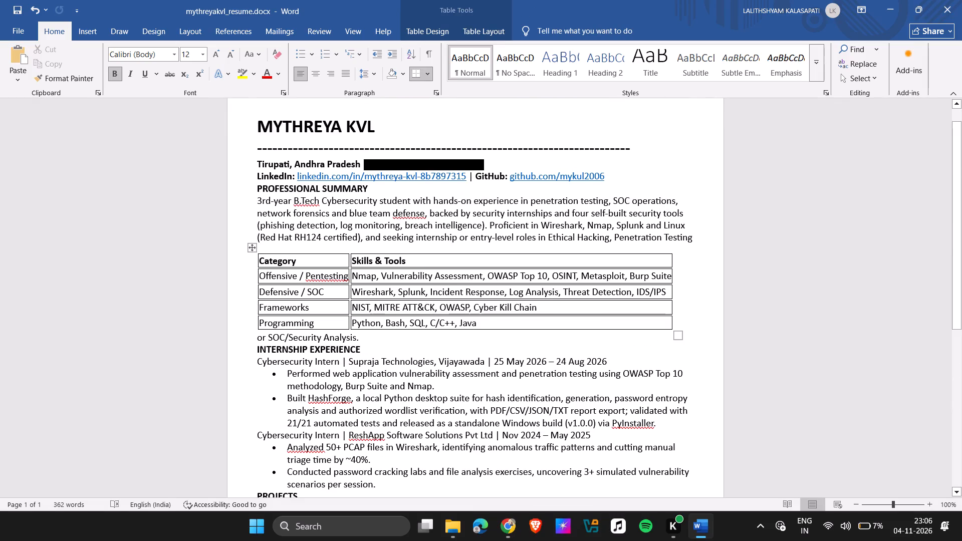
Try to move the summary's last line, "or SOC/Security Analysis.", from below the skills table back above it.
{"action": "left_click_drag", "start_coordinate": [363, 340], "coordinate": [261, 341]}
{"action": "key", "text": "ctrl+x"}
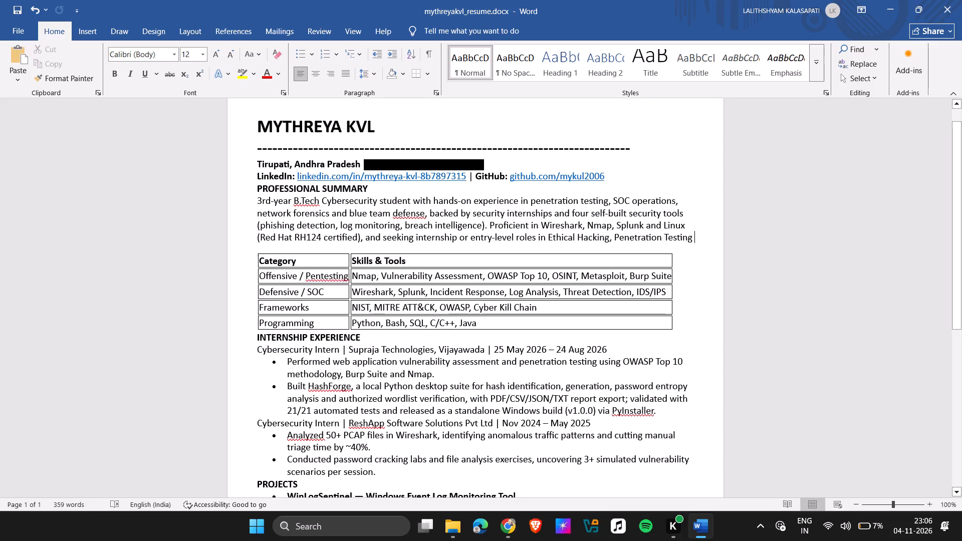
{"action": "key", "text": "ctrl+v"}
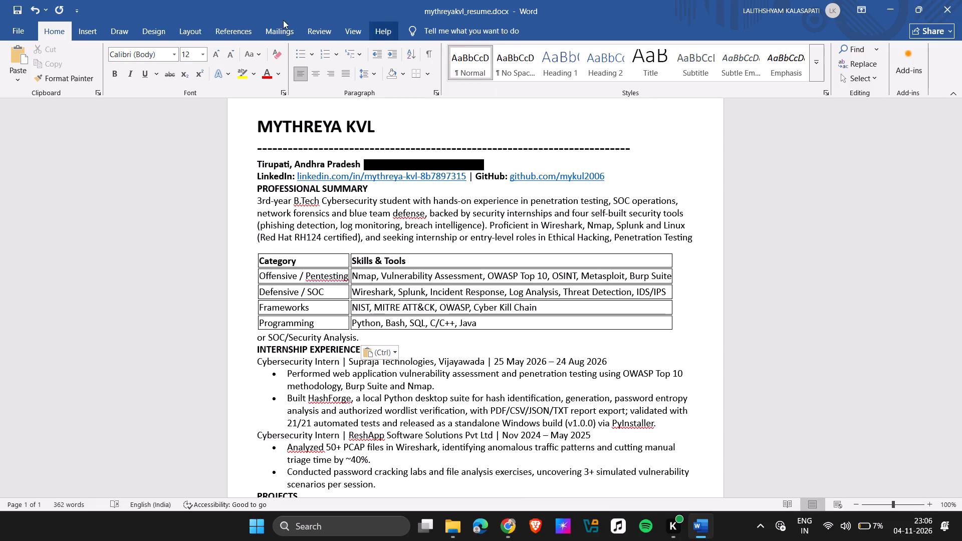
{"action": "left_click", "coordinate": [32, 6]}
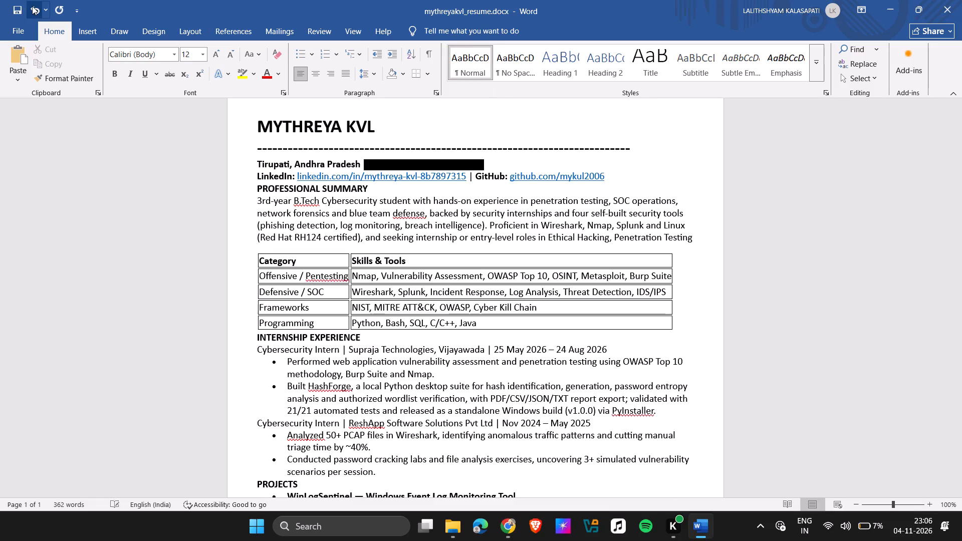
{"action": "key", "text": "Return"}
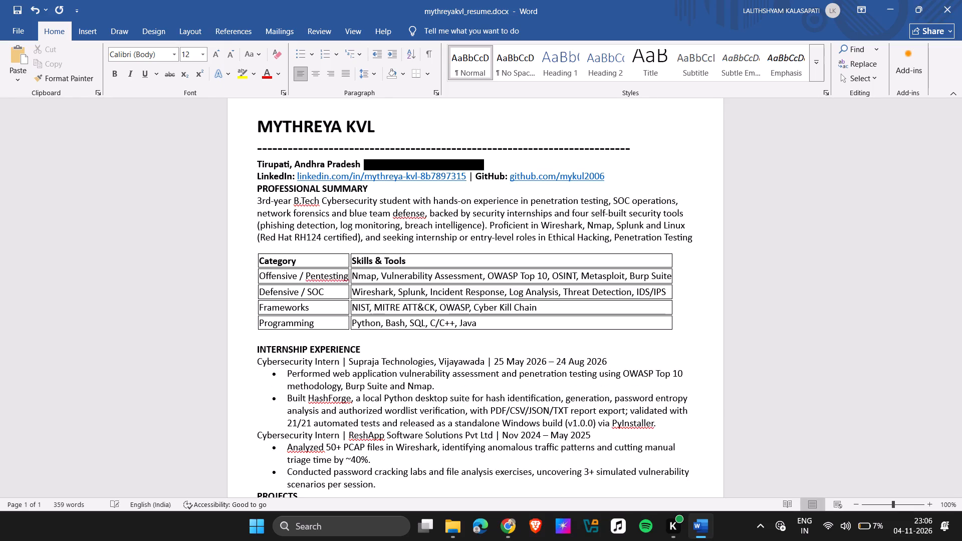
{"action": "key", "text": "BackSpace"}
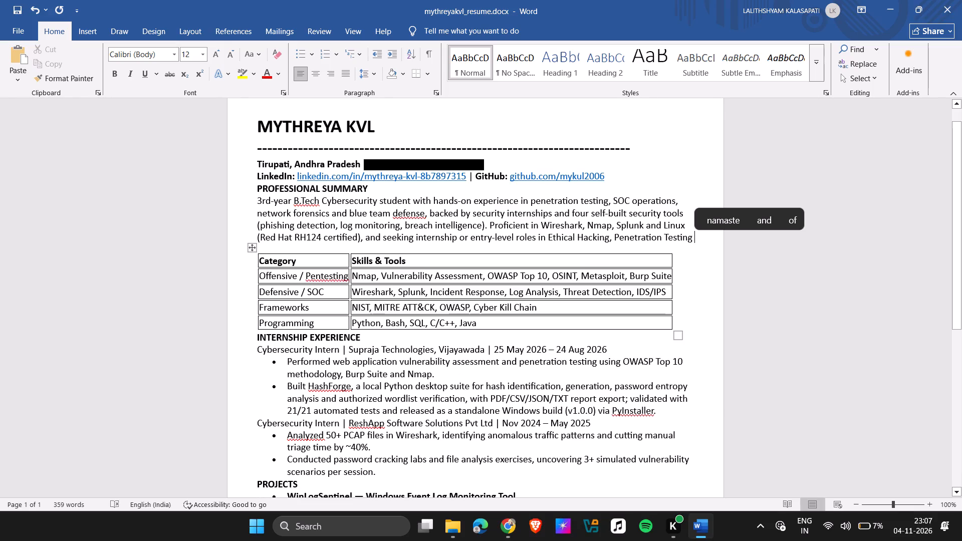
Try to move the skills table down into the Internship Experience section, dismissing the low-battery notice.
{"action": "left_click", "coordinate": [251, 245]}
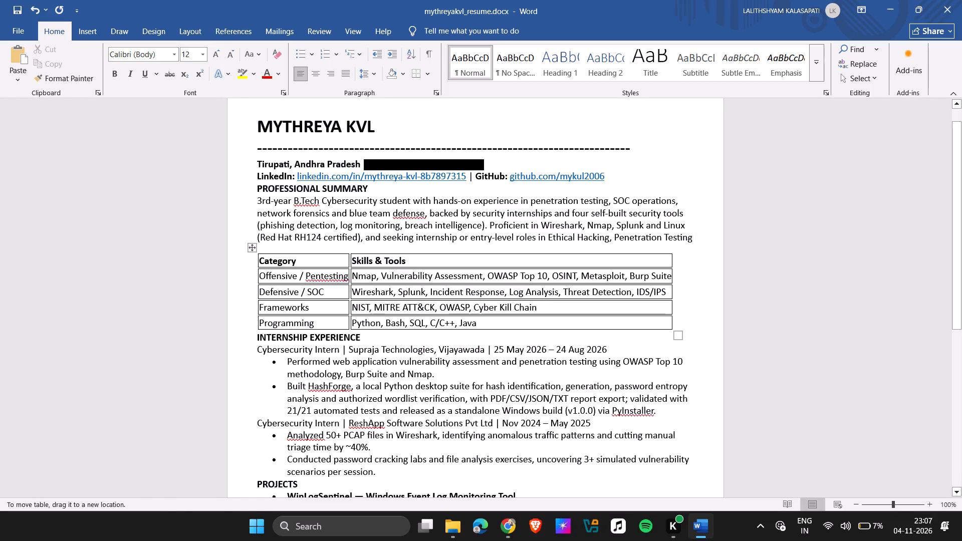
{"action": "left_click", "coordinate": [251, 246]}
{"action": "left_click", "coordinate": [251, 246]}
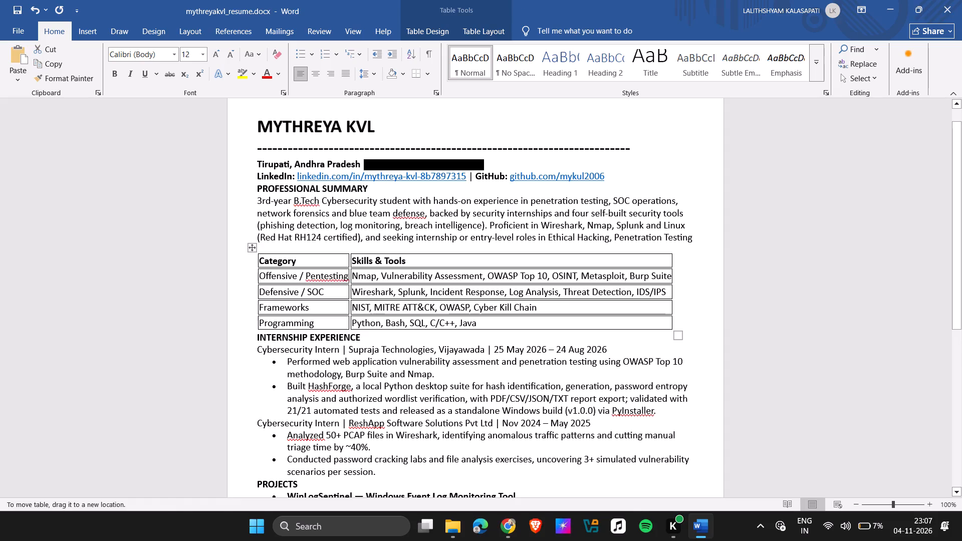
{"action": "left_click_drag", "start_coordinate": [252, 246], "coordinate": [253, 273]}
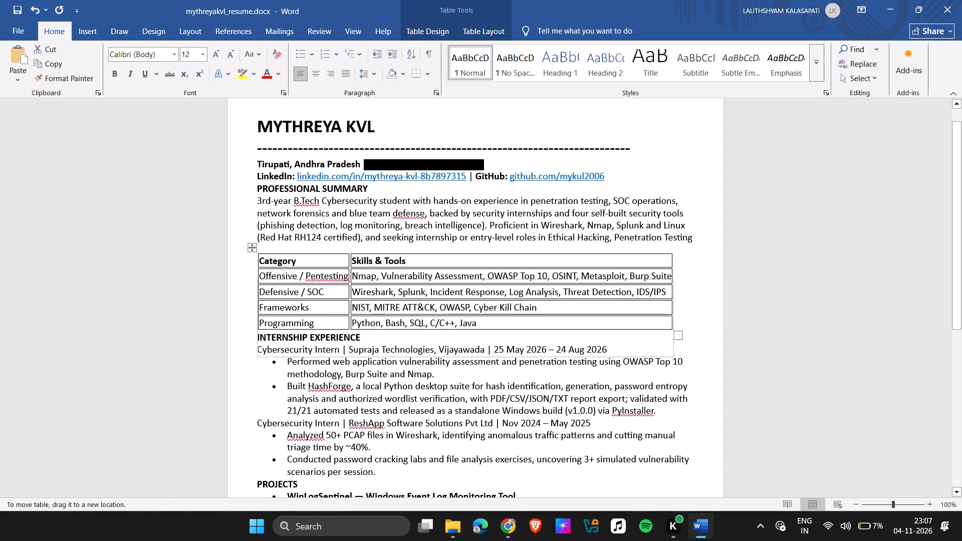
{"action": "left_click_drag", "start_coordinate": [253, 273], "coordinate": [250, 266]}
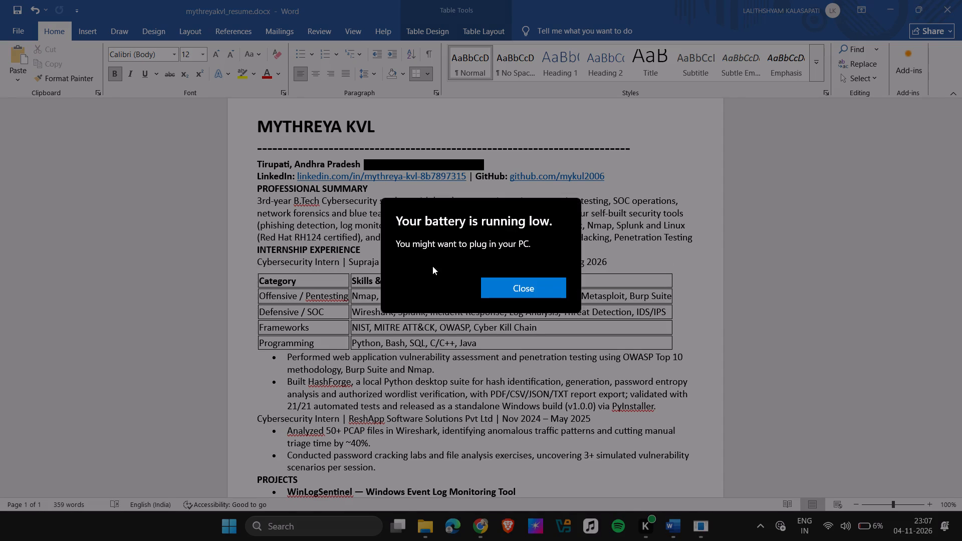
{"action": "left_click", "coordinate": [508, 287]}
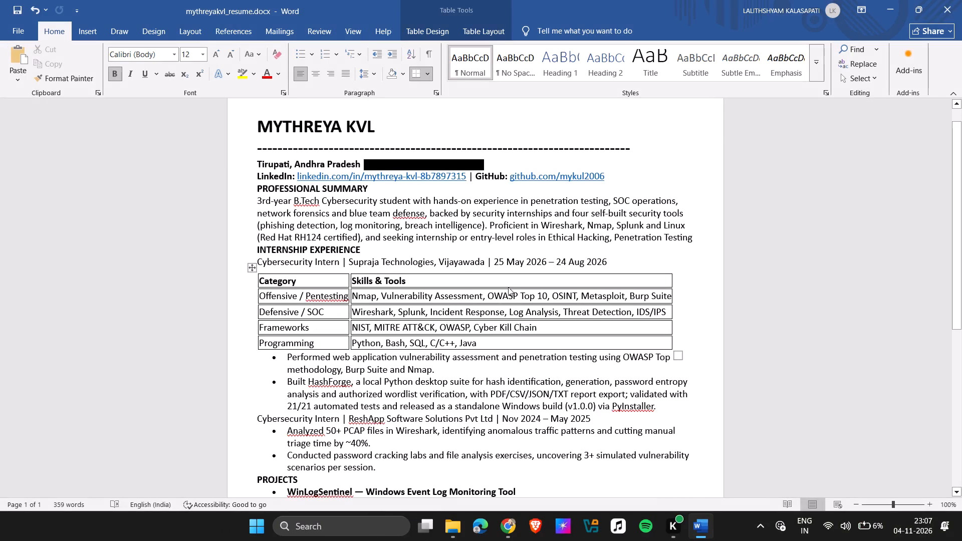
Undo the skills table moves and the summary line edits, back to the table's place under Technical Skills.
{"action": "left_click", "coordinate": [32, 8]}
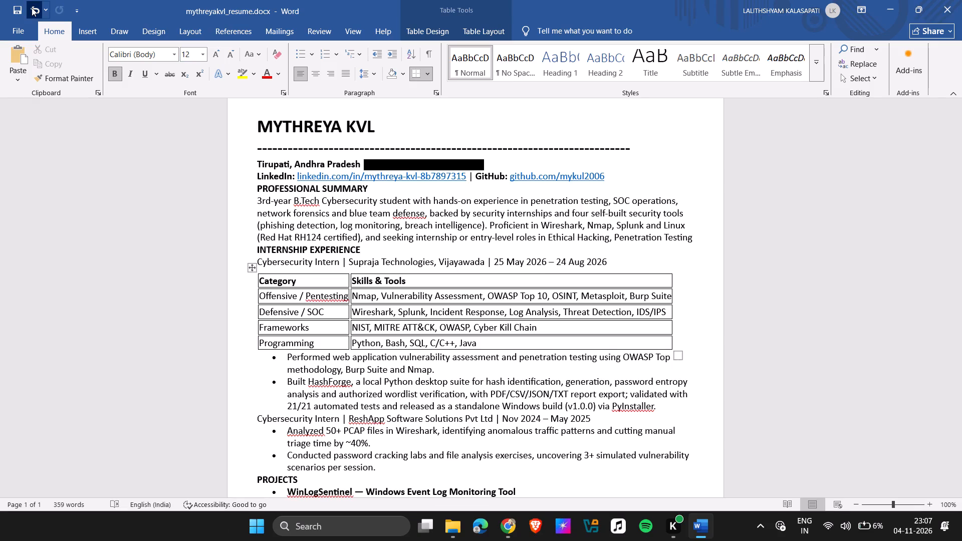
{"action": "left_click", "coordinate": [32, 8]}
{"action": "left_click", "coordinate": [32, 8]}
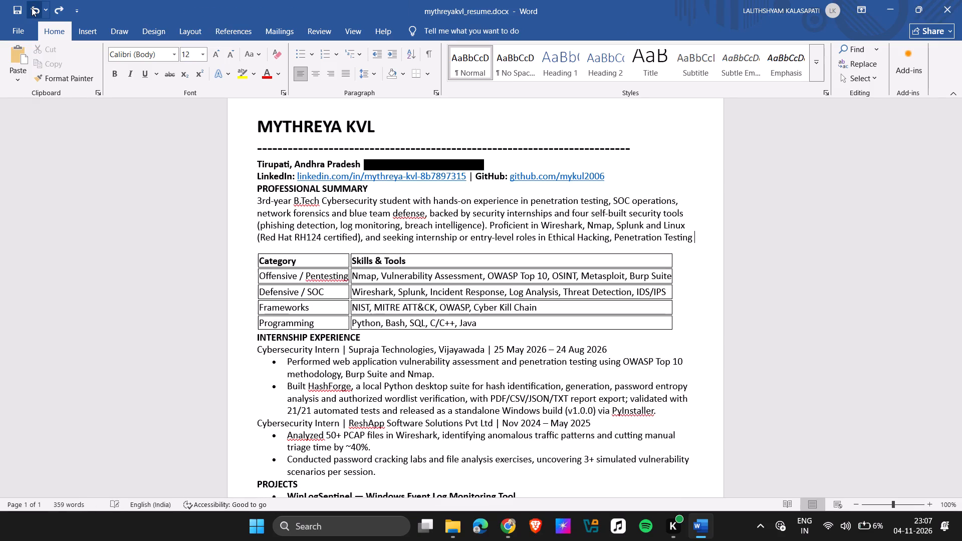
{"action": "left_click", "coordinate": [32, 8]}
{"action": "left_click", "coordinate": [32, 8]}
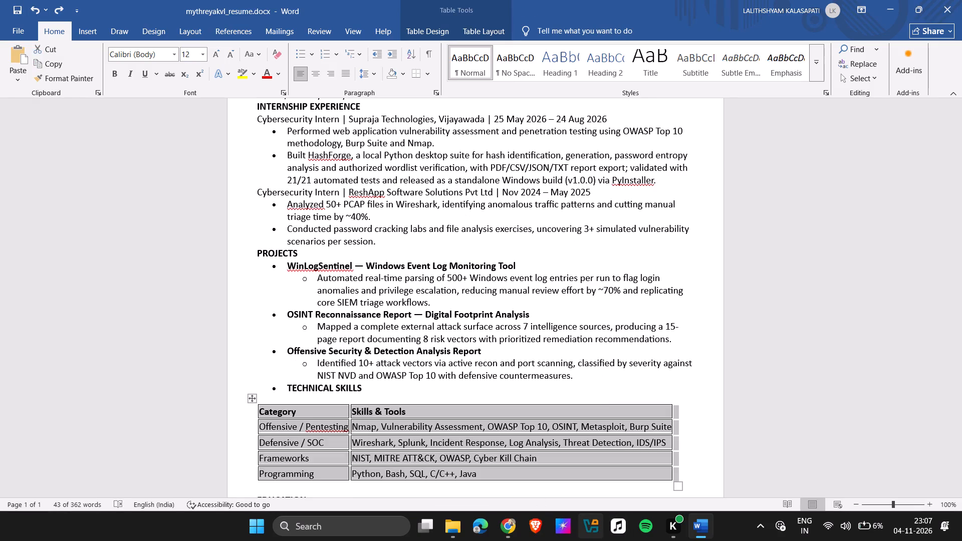
Cut the Technical Skills heading together with its table and paste them on a new line after the Professional Summary.
{"action": "left_click_drag", "start_coordinate": [272, 383], "coordinate": [508, 476]}
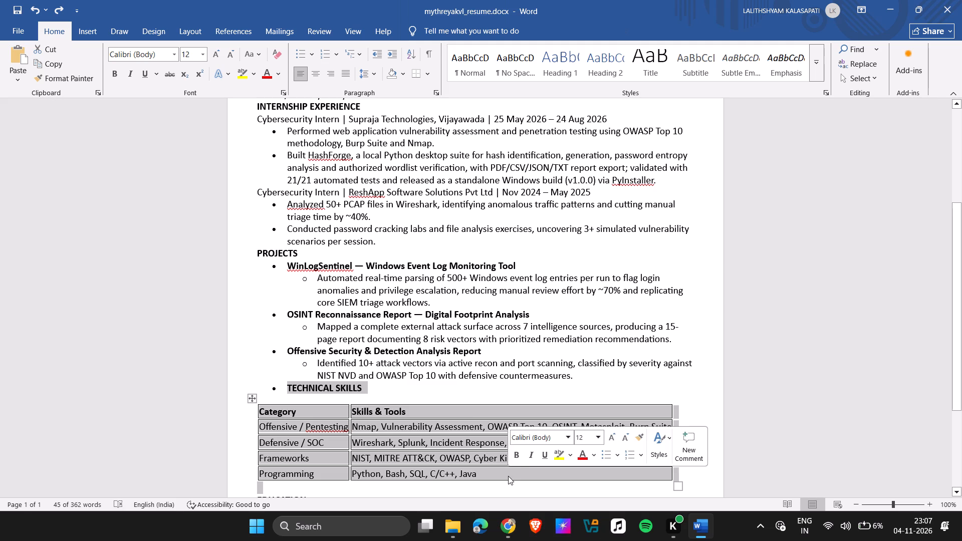
{"action": "scroll", "coordinate": [508, 476], "scroll_direction": "down", "scroll_amount": 1}
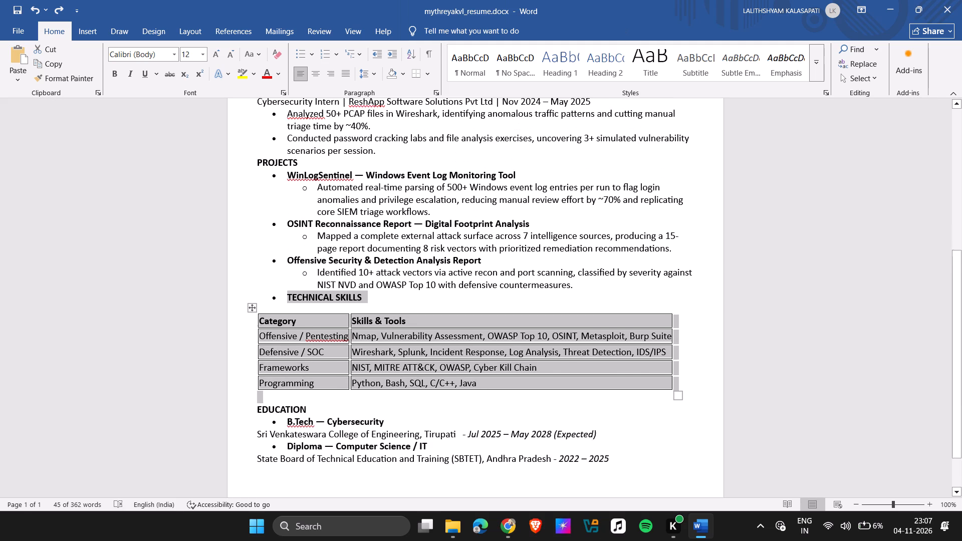
{"action": "scroll", "coordinate": [508, 476], "scroll_direction": "down", "scroll_amount": 1}
{"action": "key", "text": "ctrl+x"}
{"action": "scroll", "coordinate": [397, 380], "scroll_direction": "up", "scroll_amount": 2}
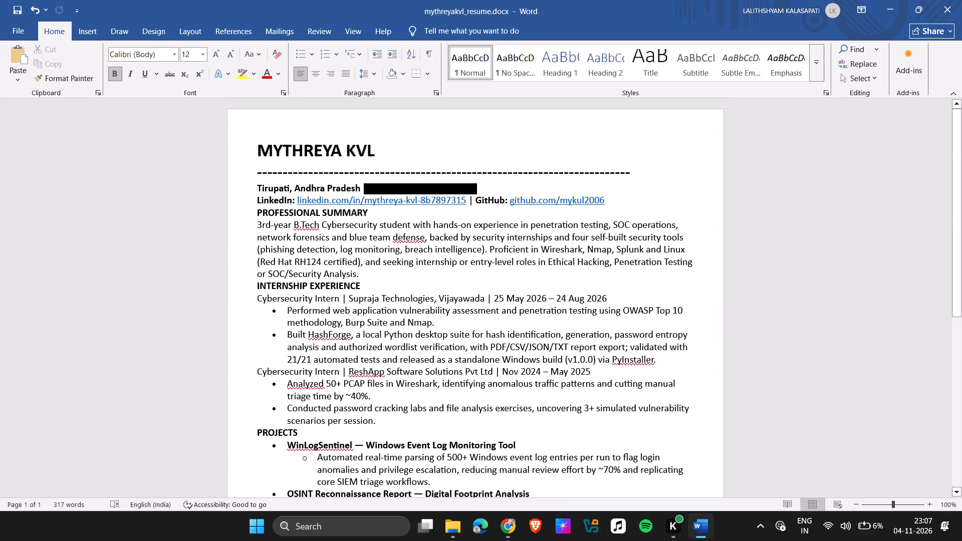
{"action": "left_click", "coordinate": [368, 279]}
{"action": "key", "text": "Return"}
{"action": "key", "text": "ctrl+v"}
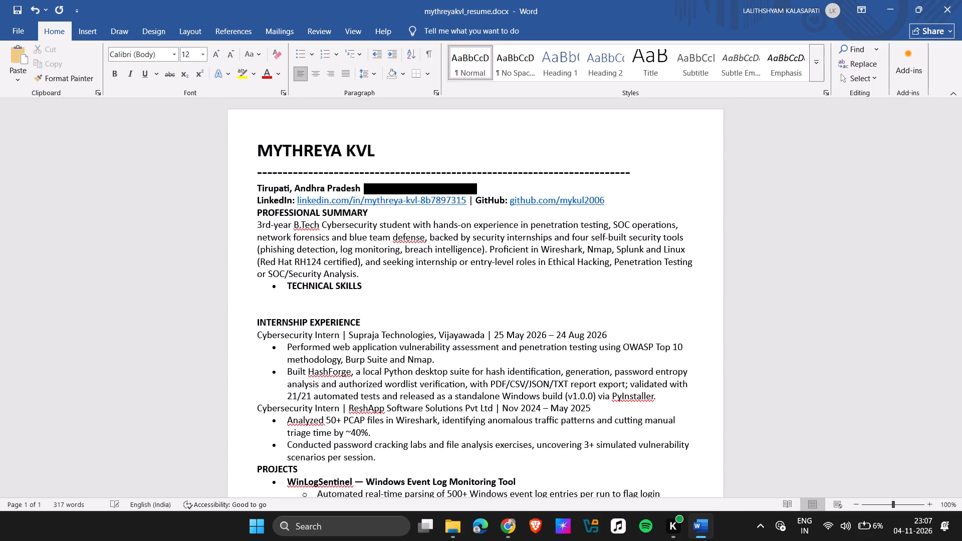
Insert nine blank lines between the Technical Skills heading and Internship Experience to make room for the skills table.
{"action": "scroll", "coordinate": [368, 279], "scroll_direction": "down", "scroll_amount": 5}
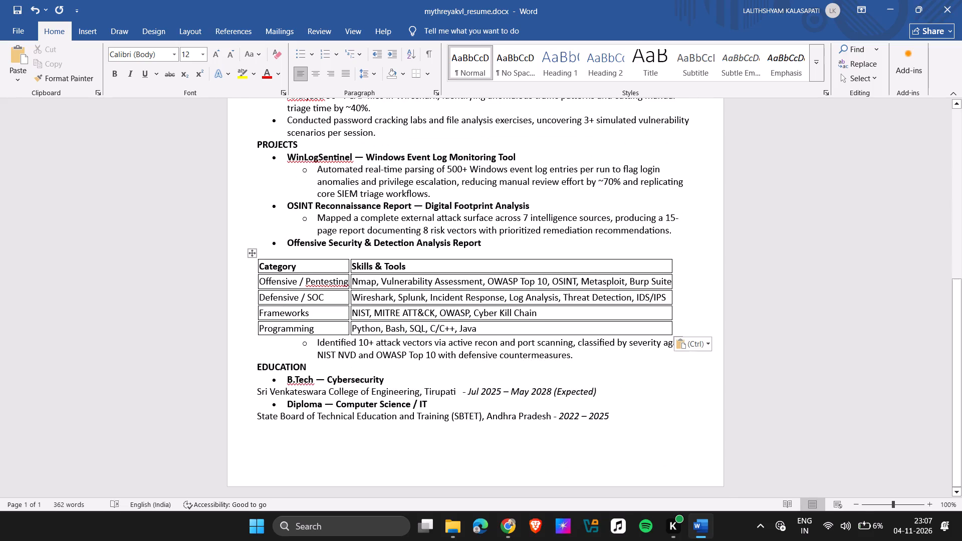
{"action": "scroll", "coordinate": [402, 293], "scroll_direction": "up", "scroll_amount": 1}
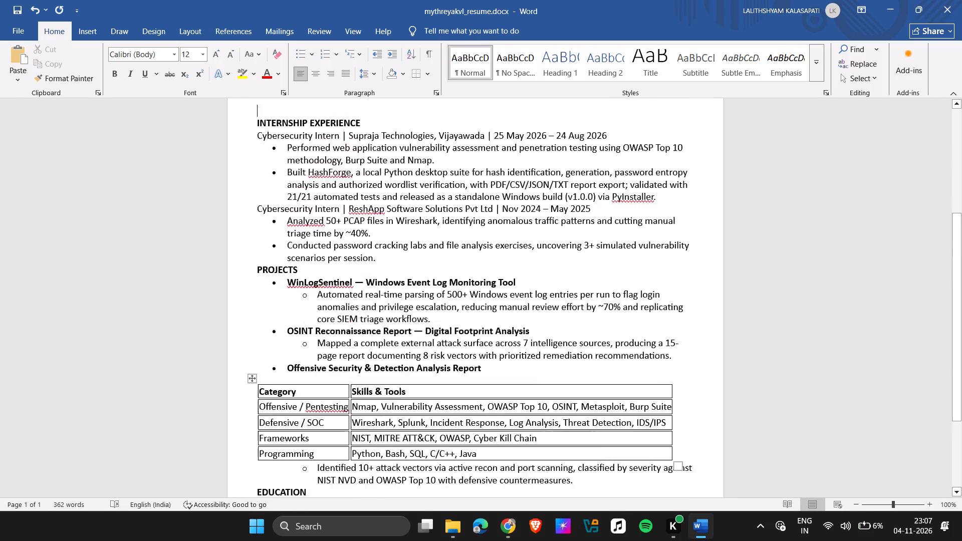
{"action": "scroll", "coordinate": [402, 293], "scroll_direction": "up", "scroll_amount": 1}
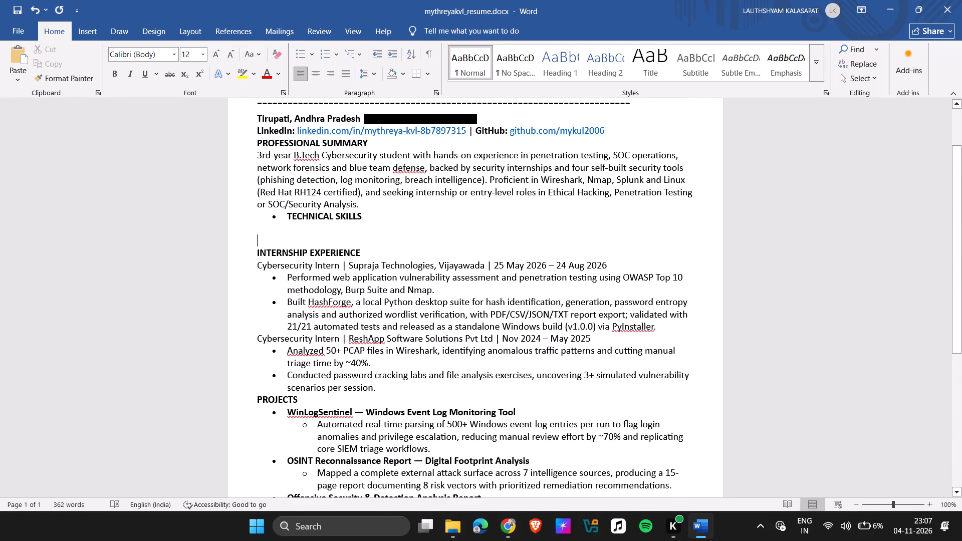
{"action": "key", "text": "Return"}
{"action": "key", "text": "Return"}
{"action": "key", "text": "Return"}
{"action": "key", "text": "Return"}
{"action": "key", "text": "Return"}
{"action": "key", "text": "Return"}
{"action": "key", "text": "Return"}
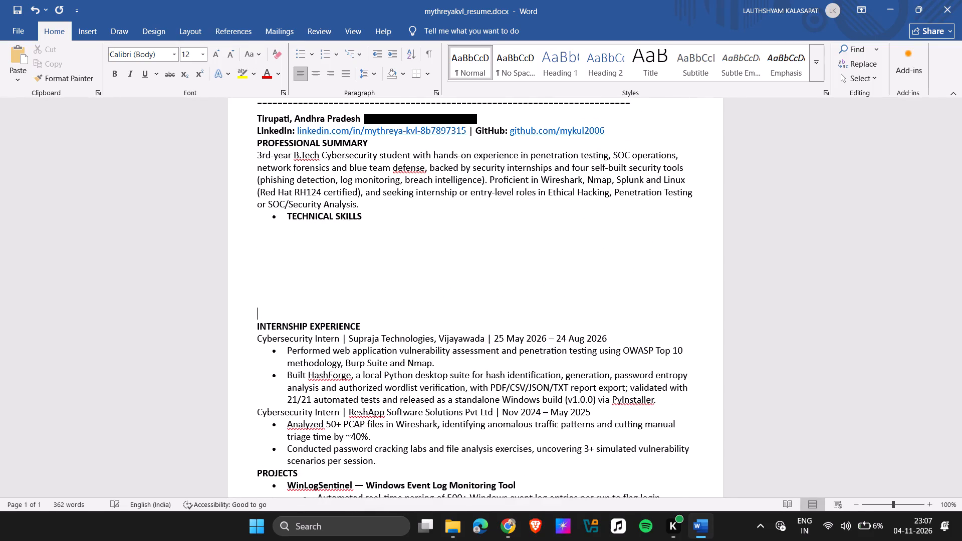
{"action": "key", "text": "Return"}
{"action": "key", "text": "Return"}
Move the skills table up from above the Projects heading to directly beneath the Technical Skills heading.
{"action": "scroll", "coordinate": [278, 233], "scroll_direction": "down", "scroll_amount": 2}
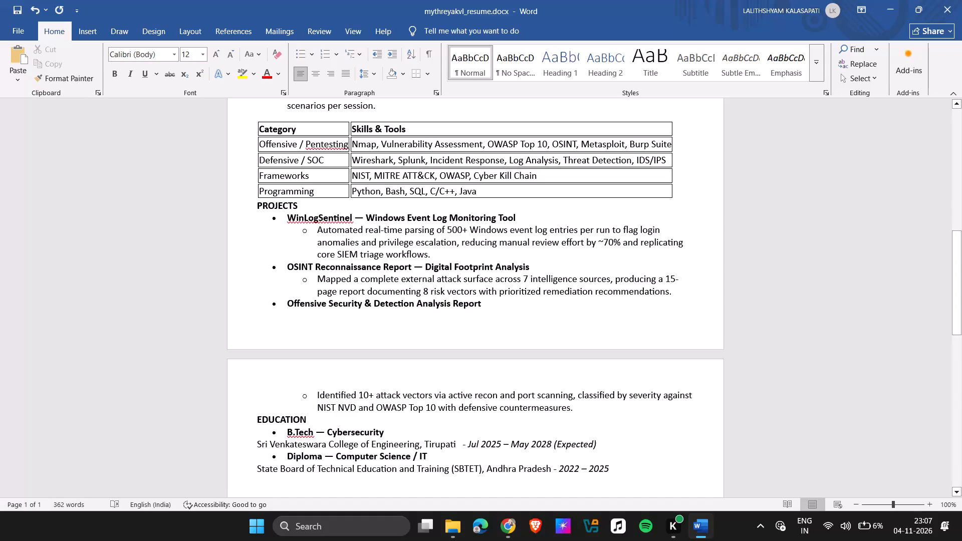
{"action": "scroll", "coordinate": [286, 217], "scroll_direction": "up", "scroll_amount": 1}
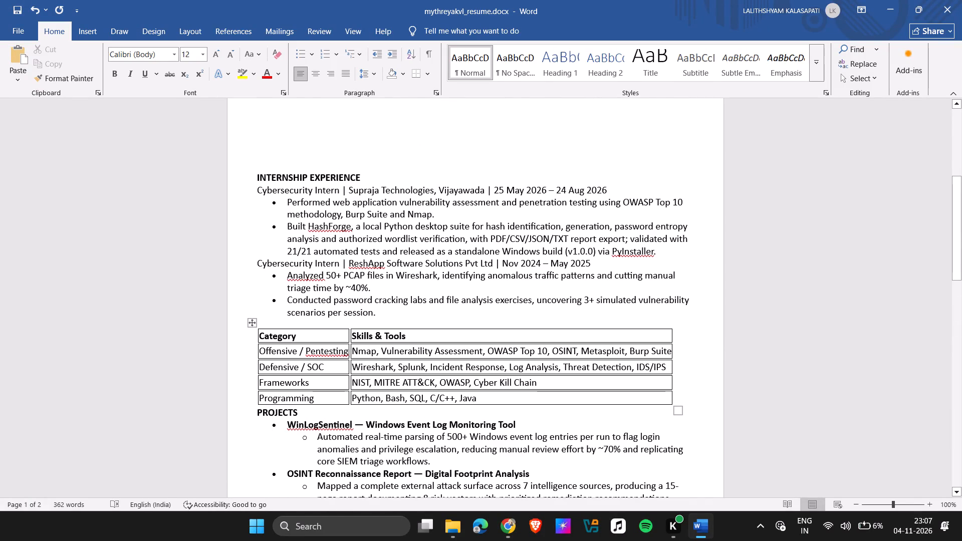
{"action": "left_click", "coordinate": [250, 321]}
{"action": "left_click", "coordinate": [253, 339]}
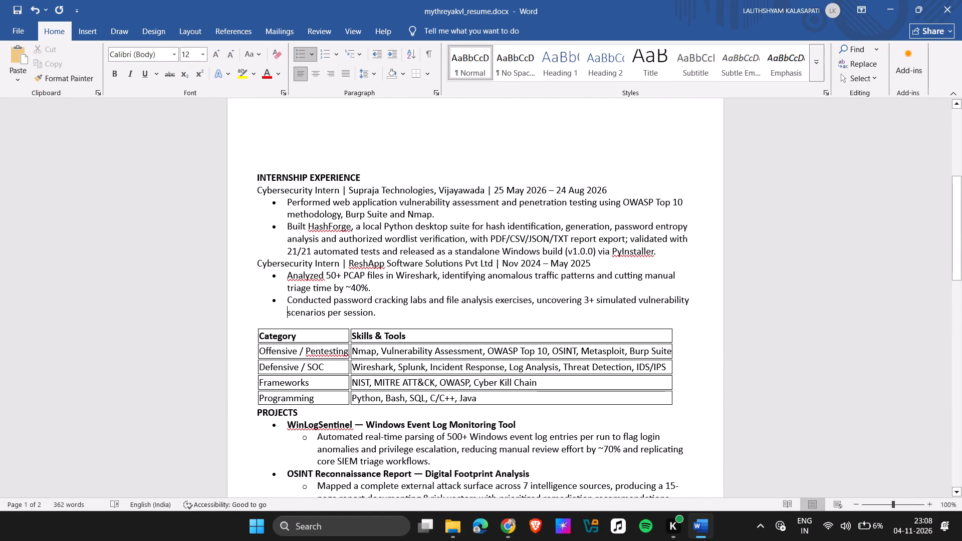
{"action": "left_click_drag", "start_coordinate": [253, 323], "coordinate": [257, 145]}
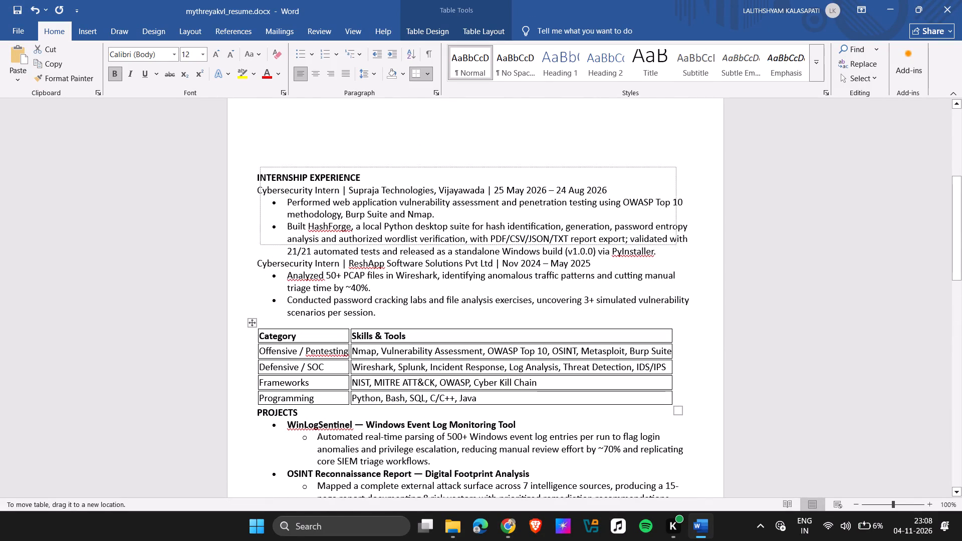
{"action": "left_click_drag", "start_coordinate": [257, 145], "coordinate": [248, 129]}
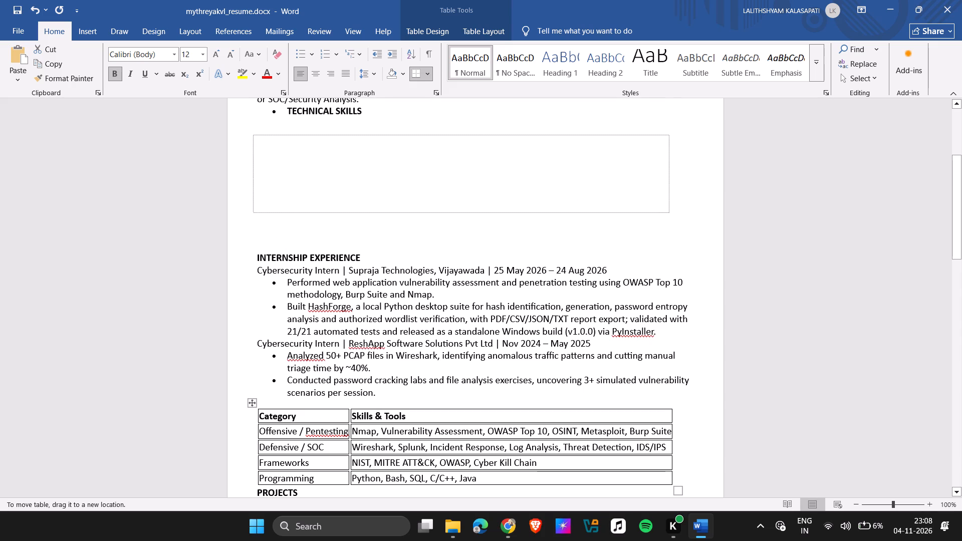
{"action": "left_click_drag", "start_coordinate": [248, 129], "coordinate": [251, 115]}
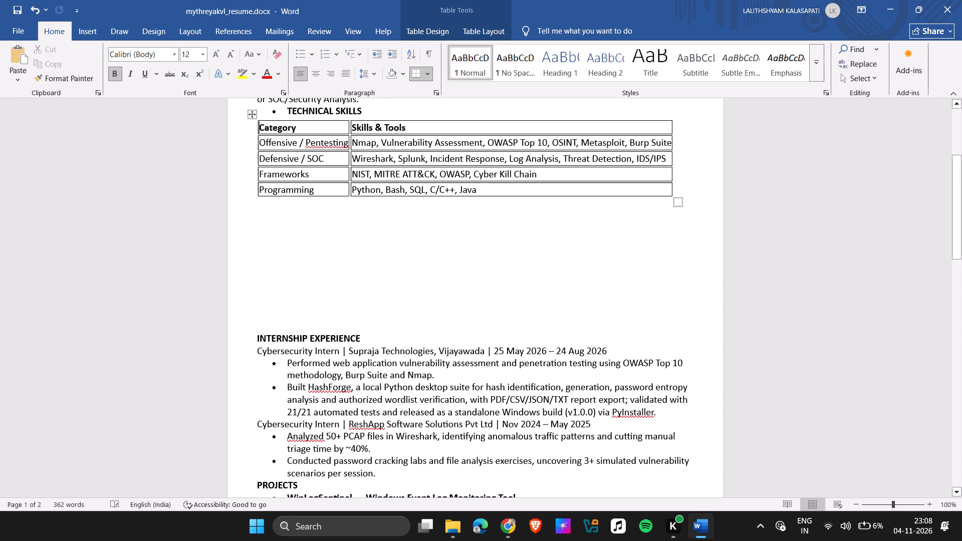
Delete the surplus blank lines between the skills table and the Internship Experience heading, keeping a single blank line.
{"action": "scroll", "coordinate": [376, 227], "scroll_direction": "up", "scroll_amount": 1}
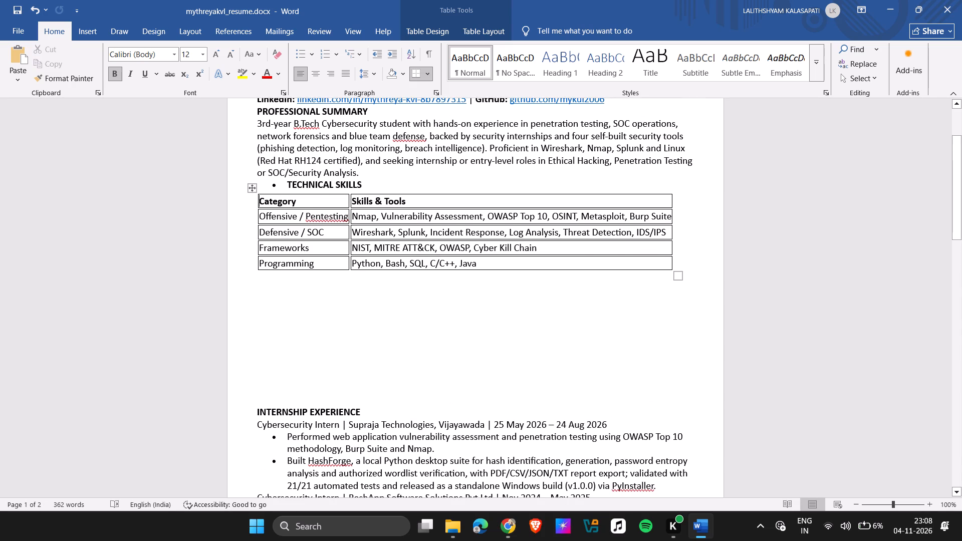
{"action": "left_click", "coordinate": [257, 402]}
{"action": "scroll", "coordinate": [257, 402], "scroll_direction": "down", "scroll_amount": 2}
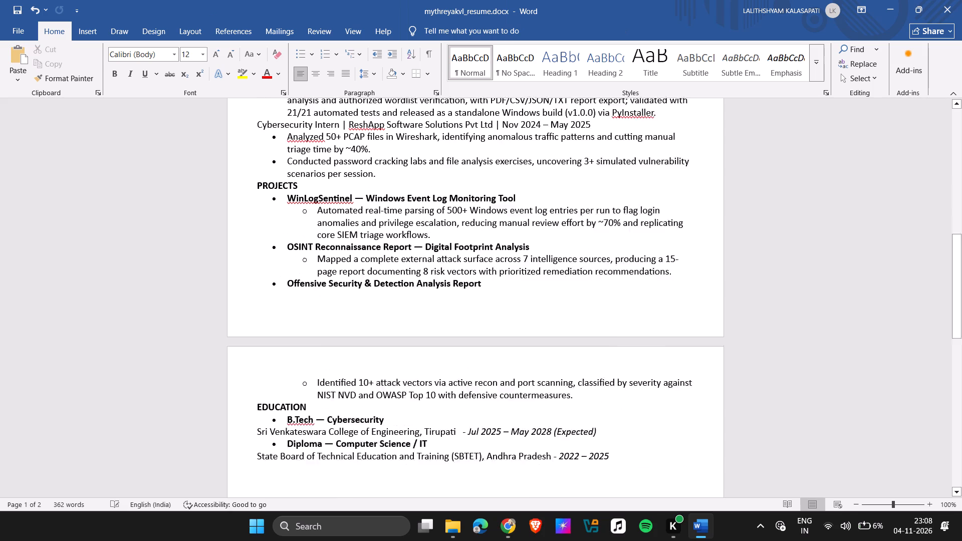
{"action": "scroll", "coordinate": [257, 402], "scroll_direction": "down", "scroll_amount": 1}
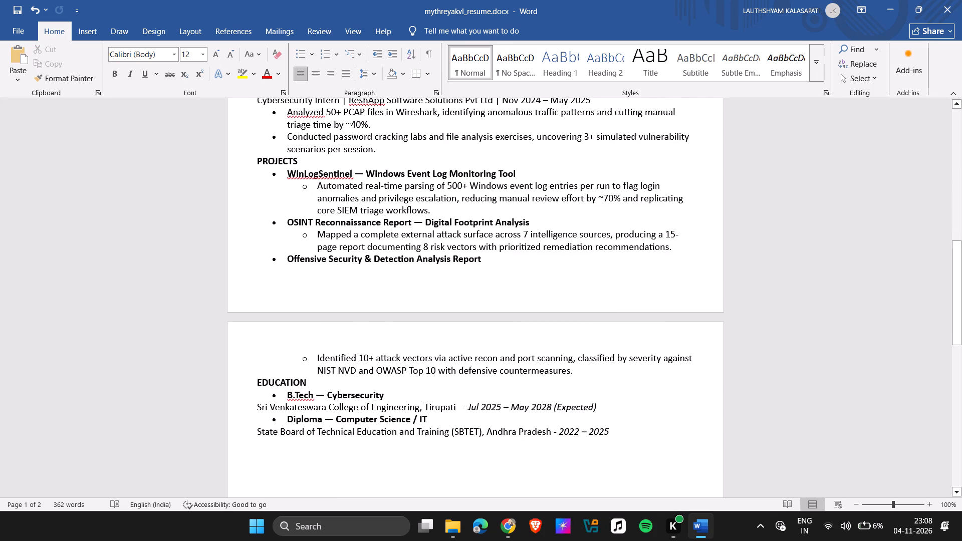
{"action": "scroll", "coordinate": [257, 402], "scroll_direction": "up", "scroll_amount": 2}
{"action": "key", "text": "BackSpace"}
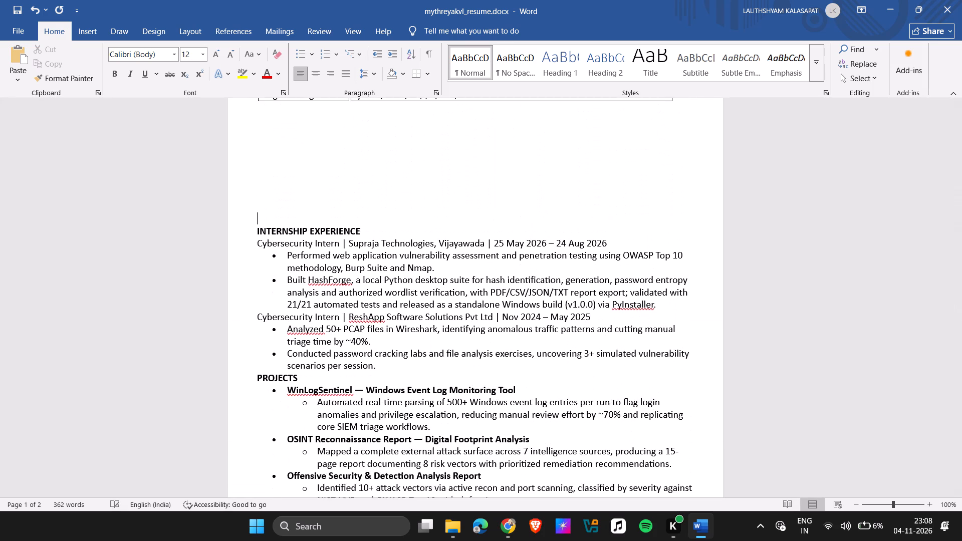
{"action": "key", "text": "BackSpace"}
{"action": "key", "text": "BackSpace"}
{"action": "key", "text": "BackSpace"}
{"action": "key", "text": "BackSpace"}
{"action": "key", "text": "BackSpace"}
{"action": "key", "text": "BackSpace"}
{"action": "key", "text": "BackSpace"}
{"action": "key", "text": "BackSpace"}
{"action": "key", "text": "BackSpace"}
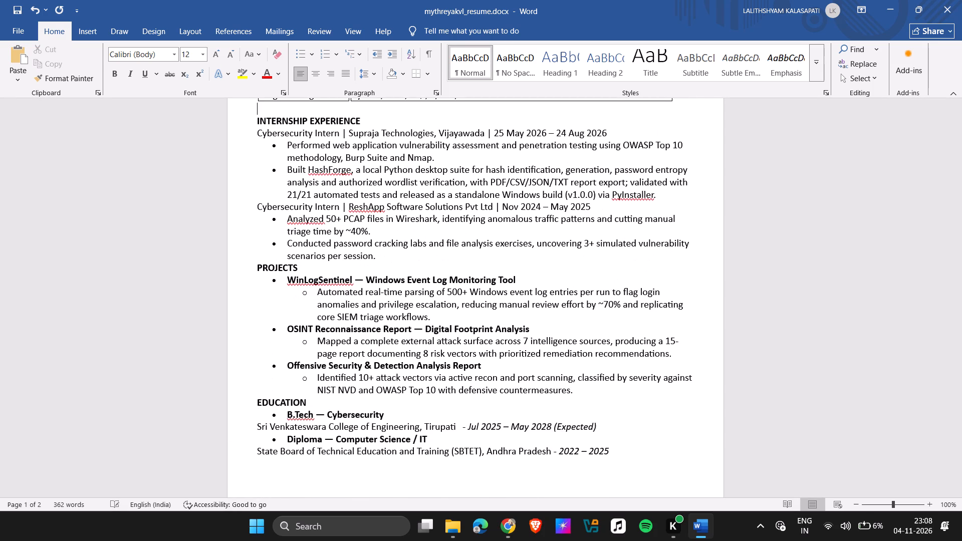
{"action": "key", "text": "BackSpace"}
{"action": "scroll", "coordinate": [257, 402], "scroll_direction": "up", "scroll_amount": 1}
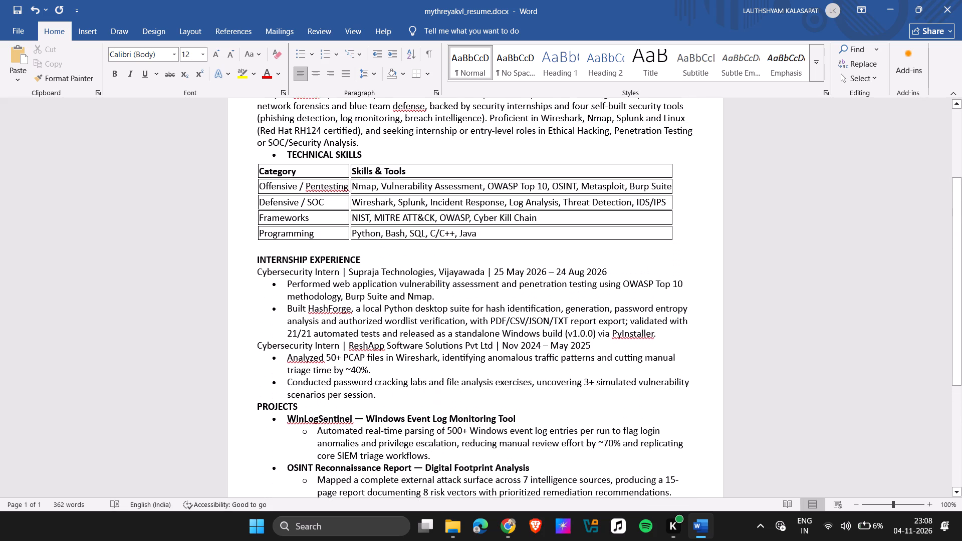
{"action": "scroll", "coordinate": [257, 402], "scroll_direction": "up", "scroll_amount": 1}
{"action": "scroll", "coordinate": [257, 402], "scroll_direction": "down", "scroll_amount": 1}
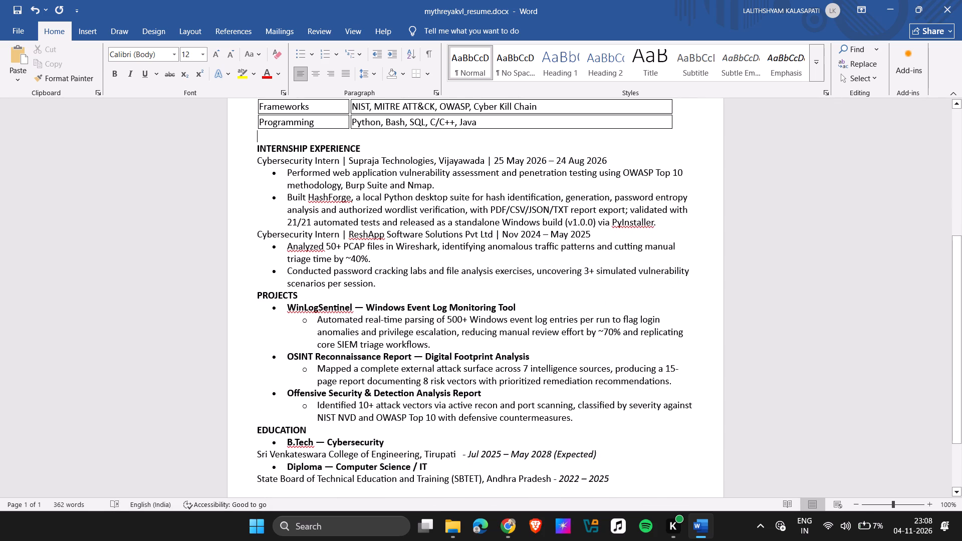
{"action": "key", "text": "BackSpace"}
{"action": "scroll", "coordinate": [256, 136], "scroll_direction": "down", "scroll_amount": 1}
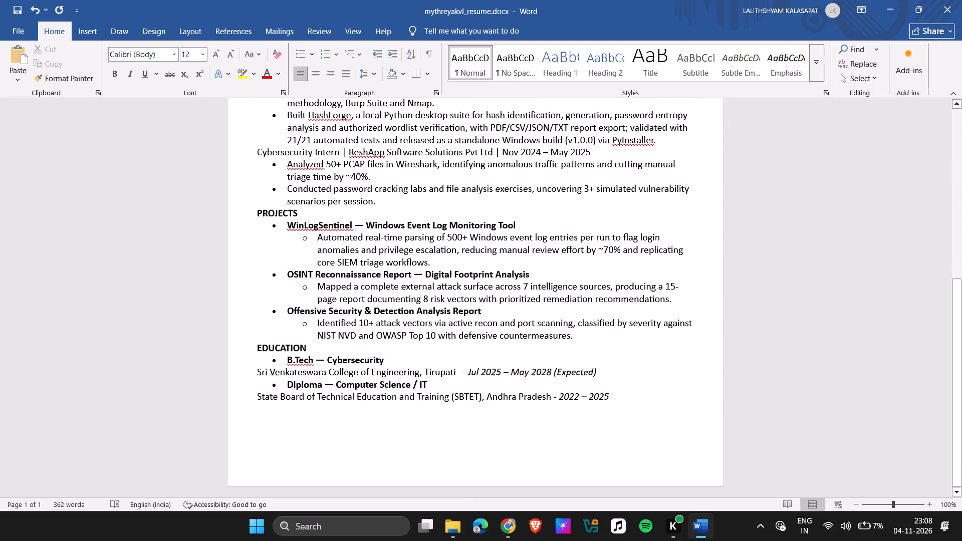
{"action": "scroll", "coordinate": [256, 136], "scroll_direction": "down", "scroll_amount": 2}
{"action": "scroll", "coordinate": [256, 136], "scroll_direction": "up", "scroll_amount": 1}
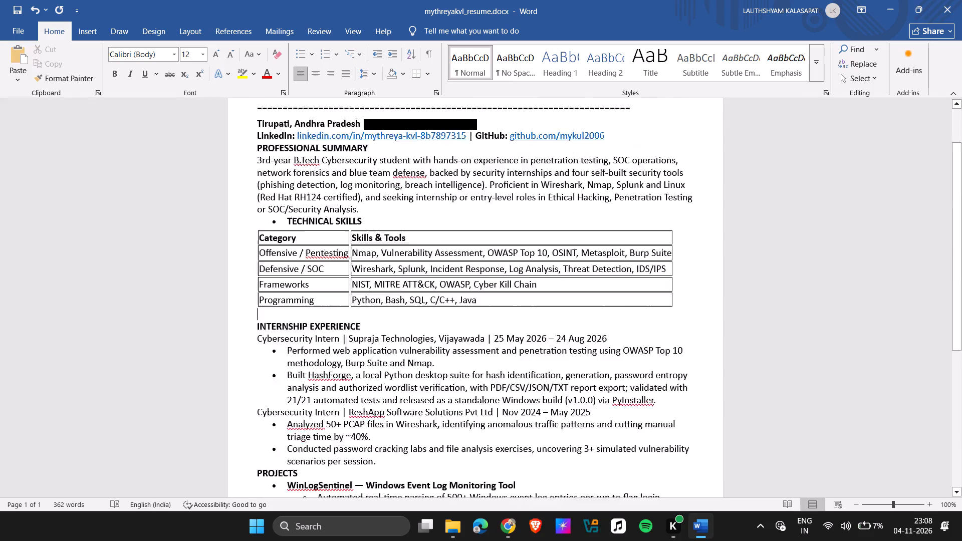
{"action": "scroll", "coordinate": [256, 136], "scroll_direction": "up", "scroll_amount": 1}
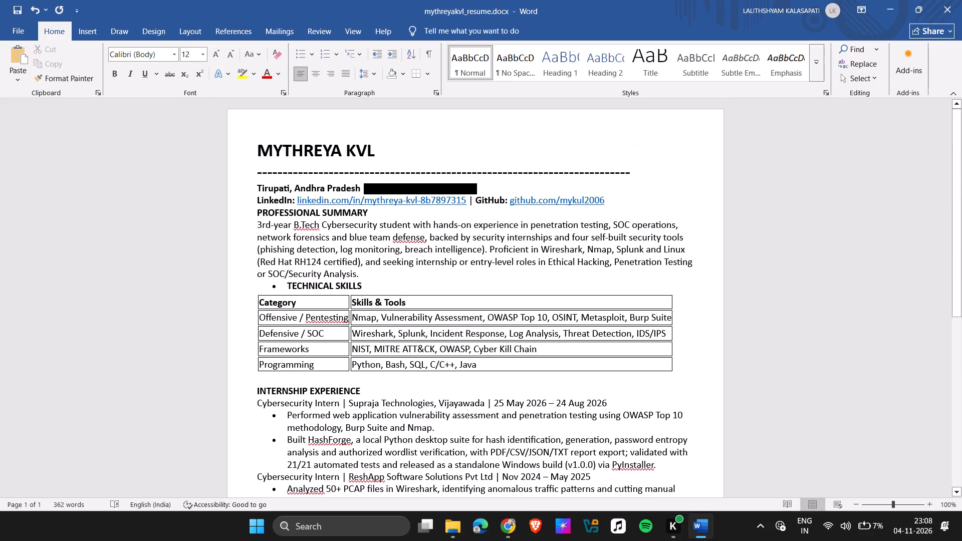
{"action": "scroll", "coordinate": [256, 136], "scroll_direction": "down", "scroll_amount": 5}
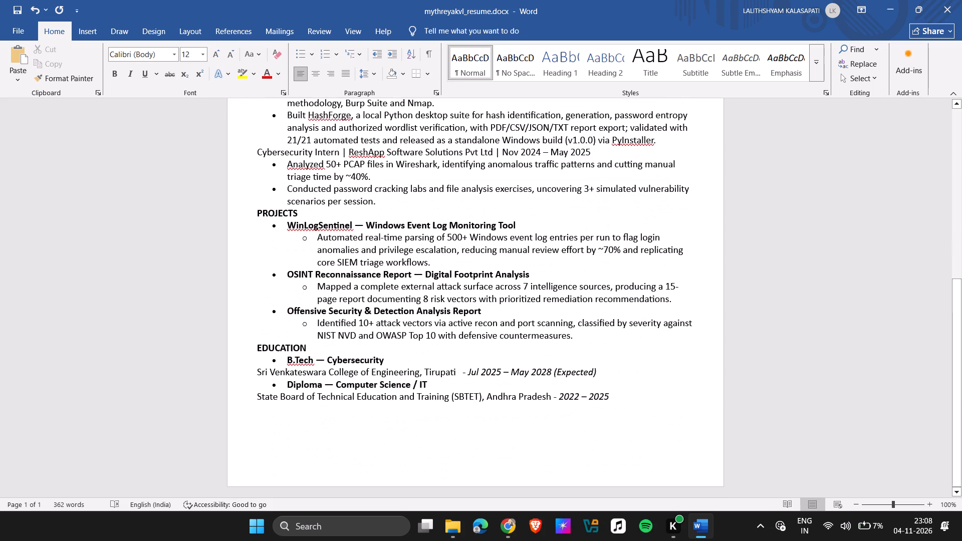
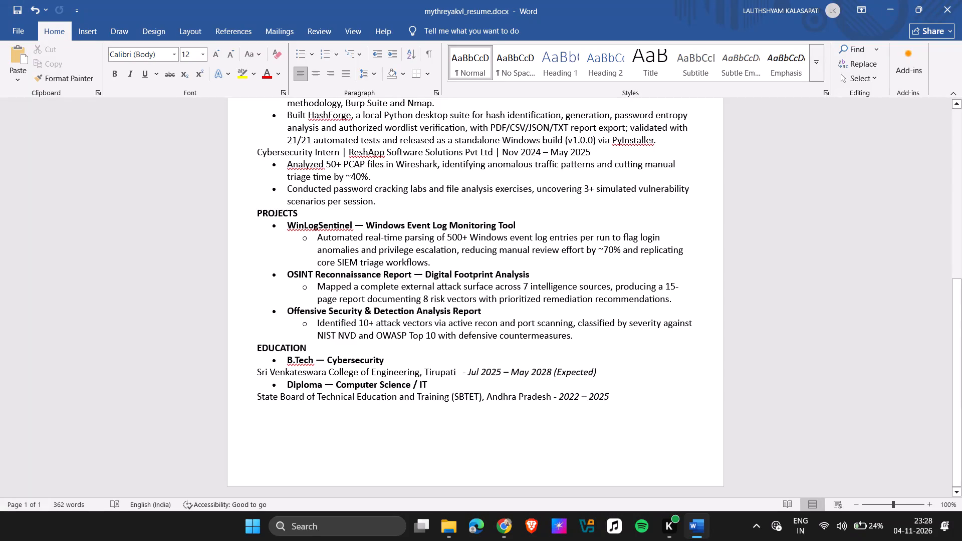
Delete "(Expected)" after the May 2028 date in the B.Tech education entry.
{"action": "left_click", "coordinate": [626, 389]}
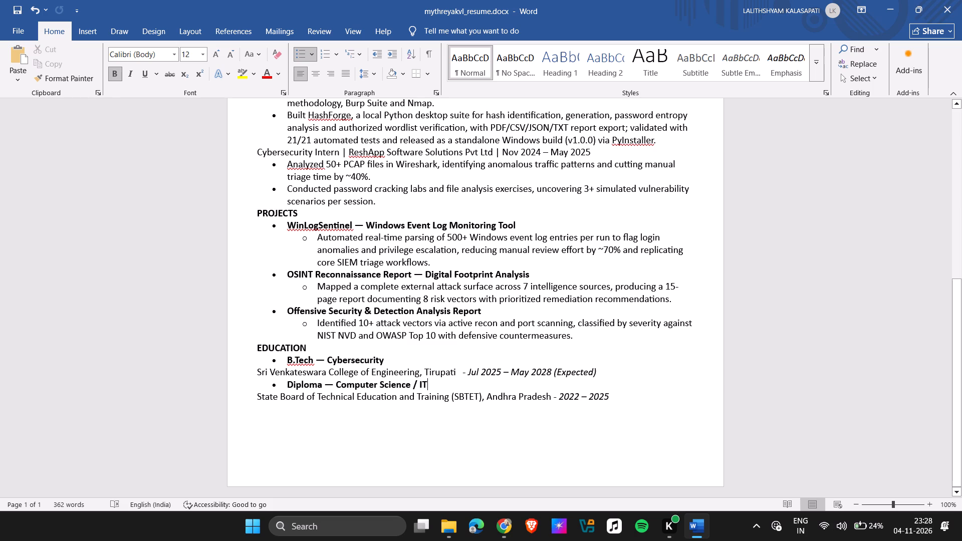
{"action": "left_click", "coordinate": [618, 397]}
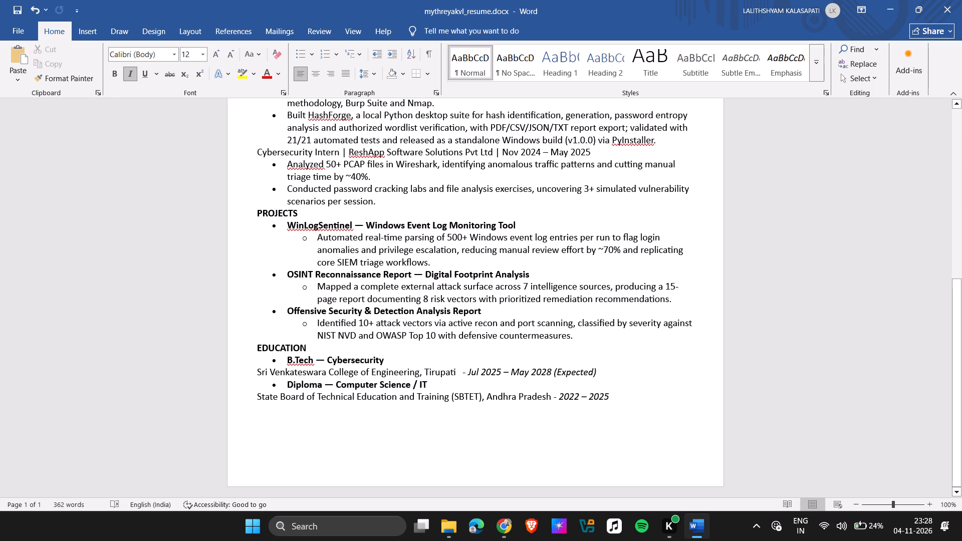
{"action": "left_click_drag", "start_coordinate": [600, 371], "coordinate": [556, 370]}
{"action": "left_click_drag", "start_coordinate": [556, 370], "coordinate": [554, 370]}
{"action": "key", "text": "BackSpace"}
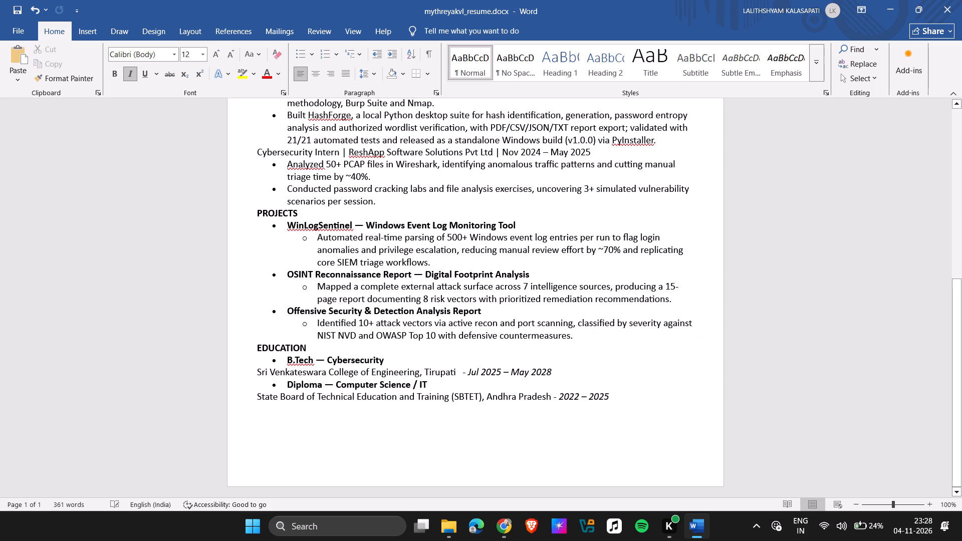
Add a non-italic vertical bar separator, spaced from the text, after the 2022 – 2025 dates in the diploma entry.
{"action": "left_click", "coordinate": [619, 398]}
{"action": "key", "text": "space"}
{"action": "key", "text": "space"}
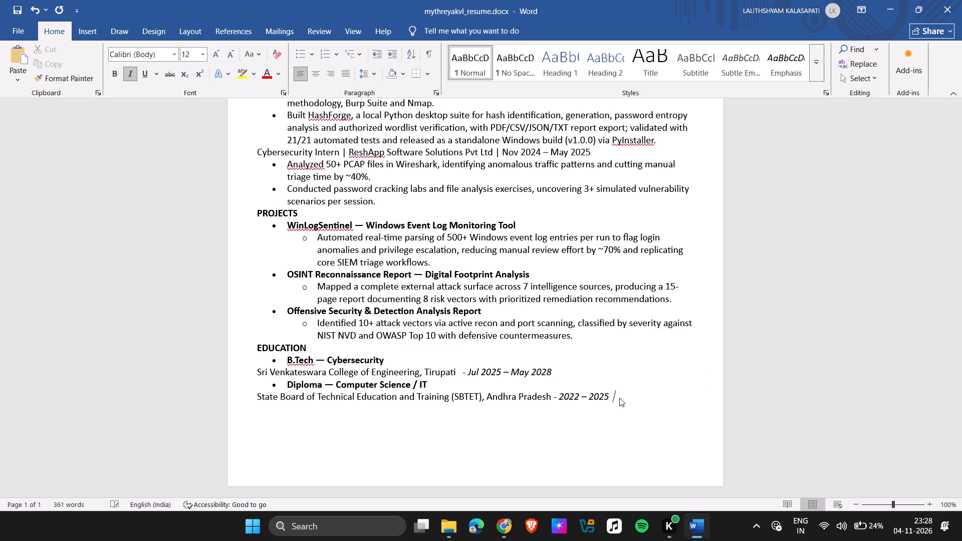
{"action": "key", "text": "space"}
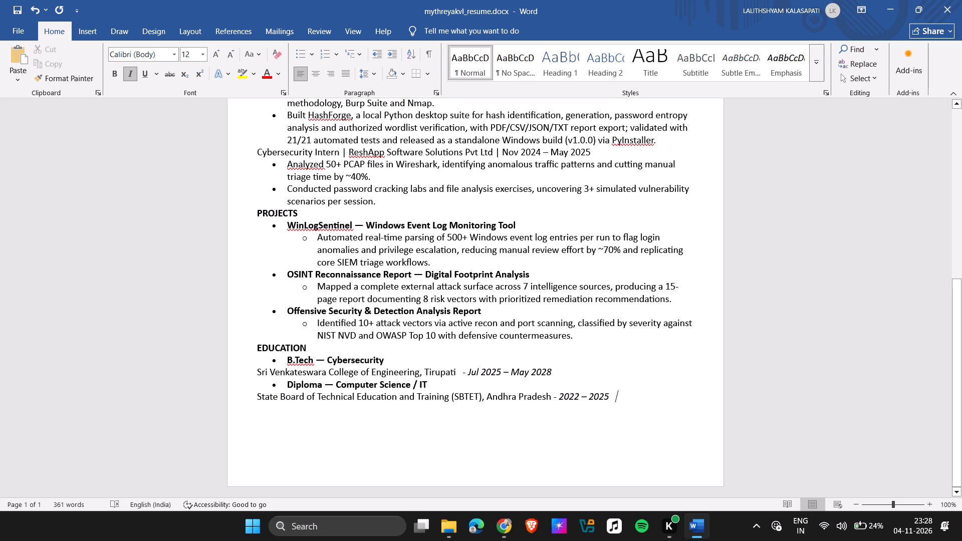
{"action": "left_click", "coordinate": [132, 74]}
{"action": "type", "text": "--"}
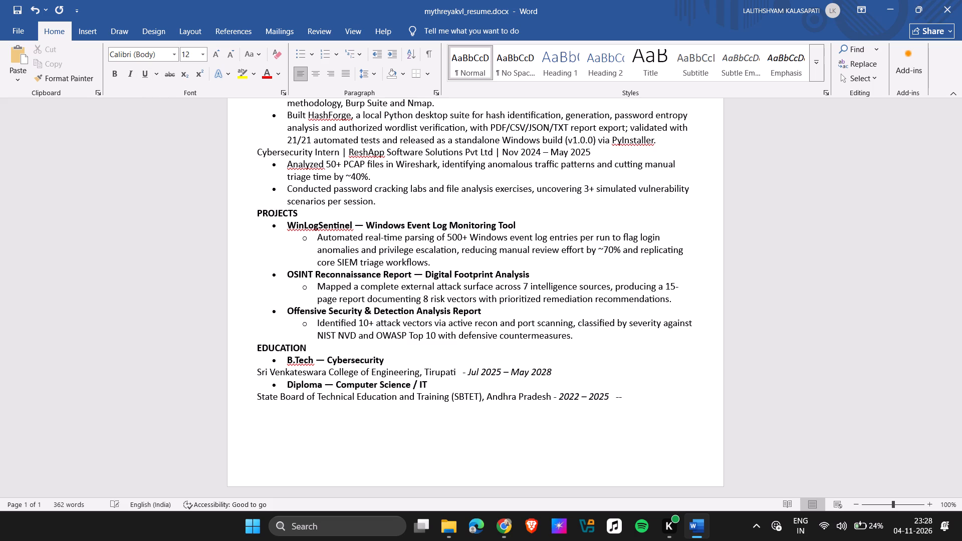
{"action": "key", "text": "BackSpace"}
{"action": "key", "text": "BackSpace"}
{"action": "key", "text": "shift+underscore"}
{"action": "key", "text": "BackSpace"}
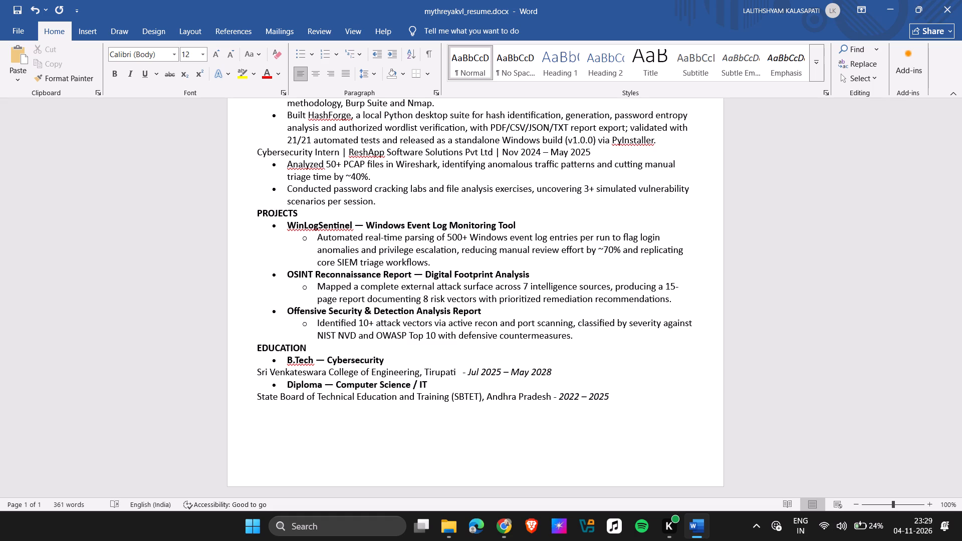
{"action": "key", "text": "BackSpace"}
{"action": "left_click", "coordinate": [135, 75]}
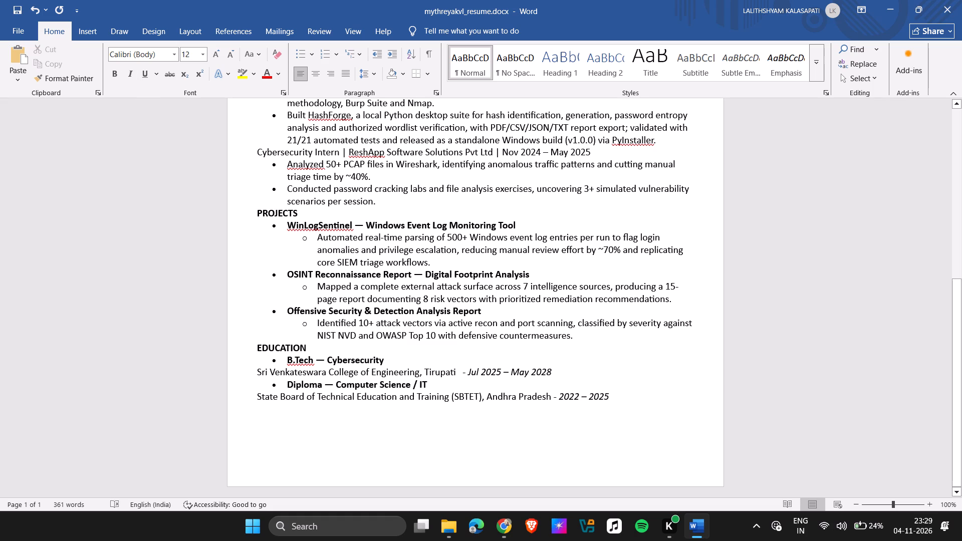
{"action": "key", "text": "backslash"}
{"action": "key", "text": "BackSpace"}
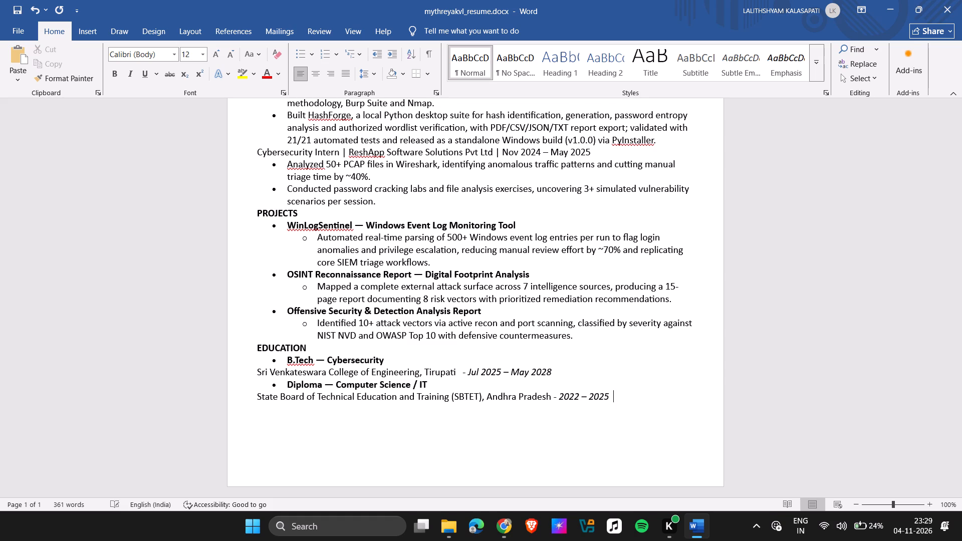
{"action": "key", "text": "shift+bar"}
Enter the score 93.7% after the vertical bar at the end of the diploma entry.
{"action": "scroll", "coordinate": [684, 421], "scroll_direction": "up", "scroll_amount": 2}
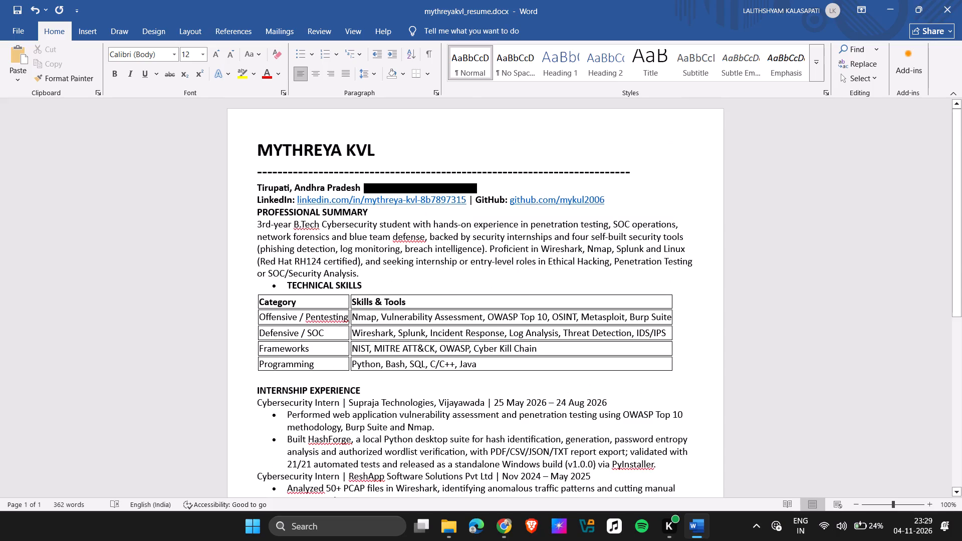
{"action": "scroll", "coordinate": [684, 421], "scroll_direction": "down", "scroll_amount": 3}
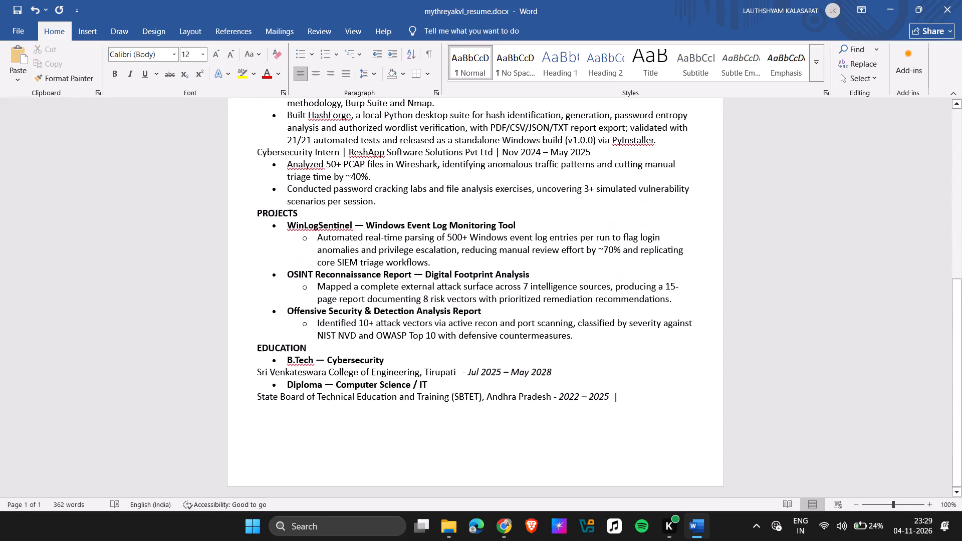
{"action": "scroll", "coordinate": [684, 421], "scroll_direction": "up", "scroll_amount": 1}
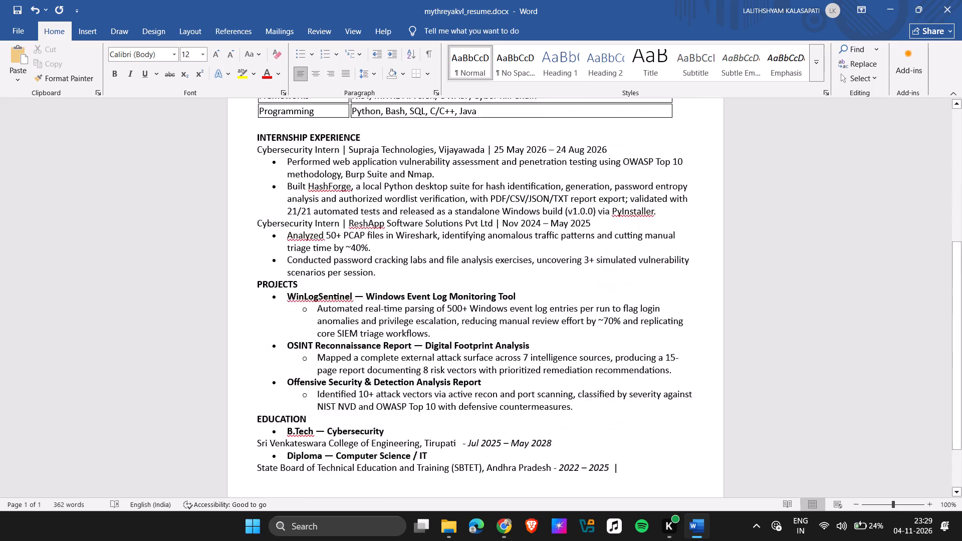
{"action": "scroll", "coordinate": [684, 421], "scroll_direction": "up", "scroll_amount": 3}
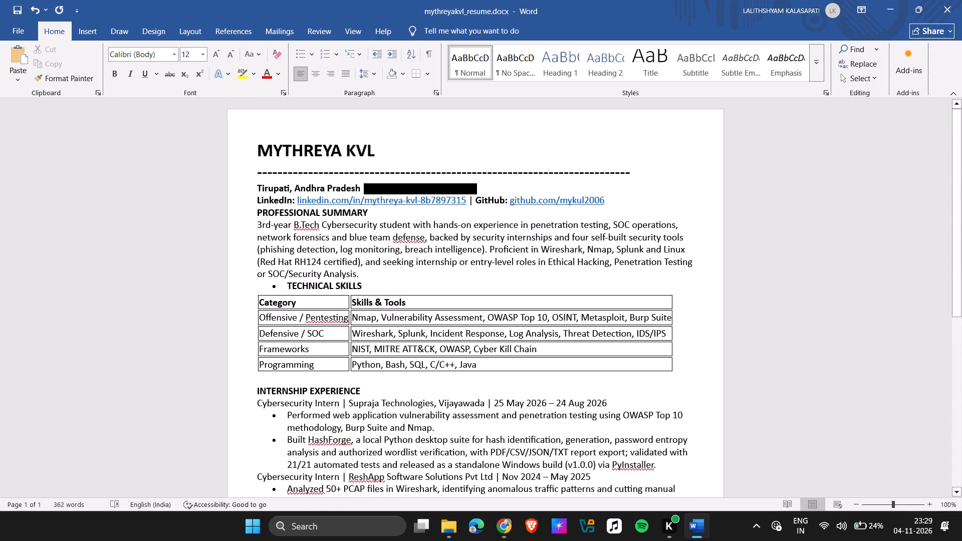
{"action": "scroll", "coordinate": [684, 421], "scroll_direction": "down", "scroll_amount": 7}
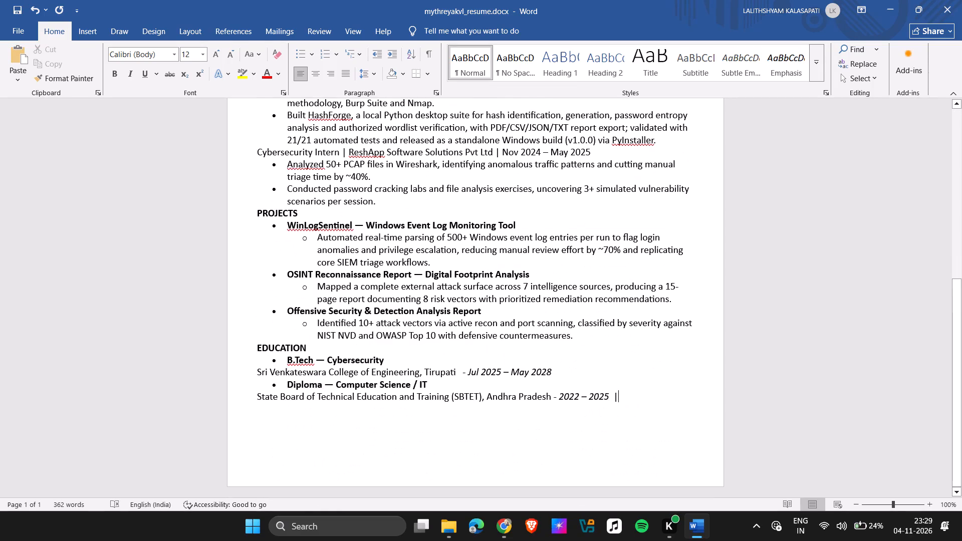
{"action": "key", "text": "space"}
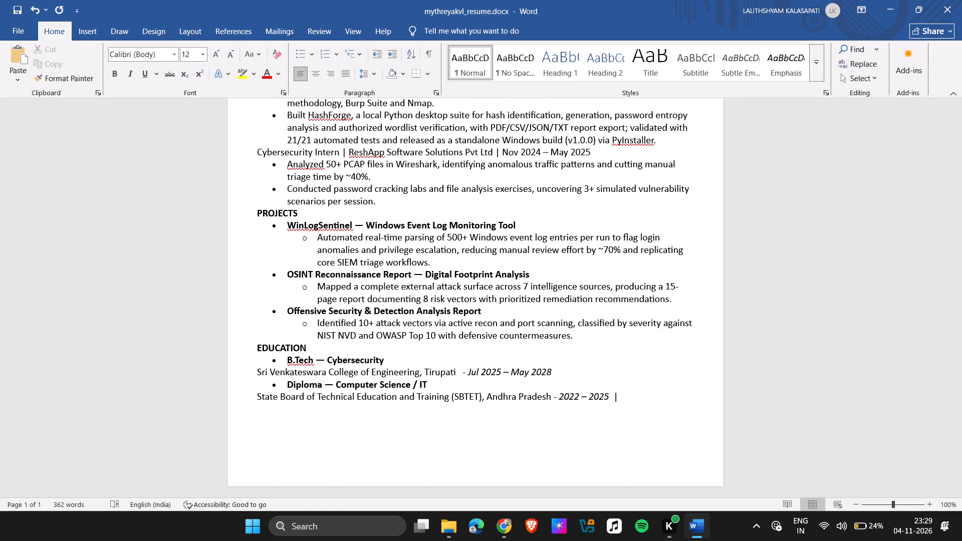
{"action": "key", "text": "9"}
{"action": "type", "text": "3."}
{"action": "key", "text": "7"}
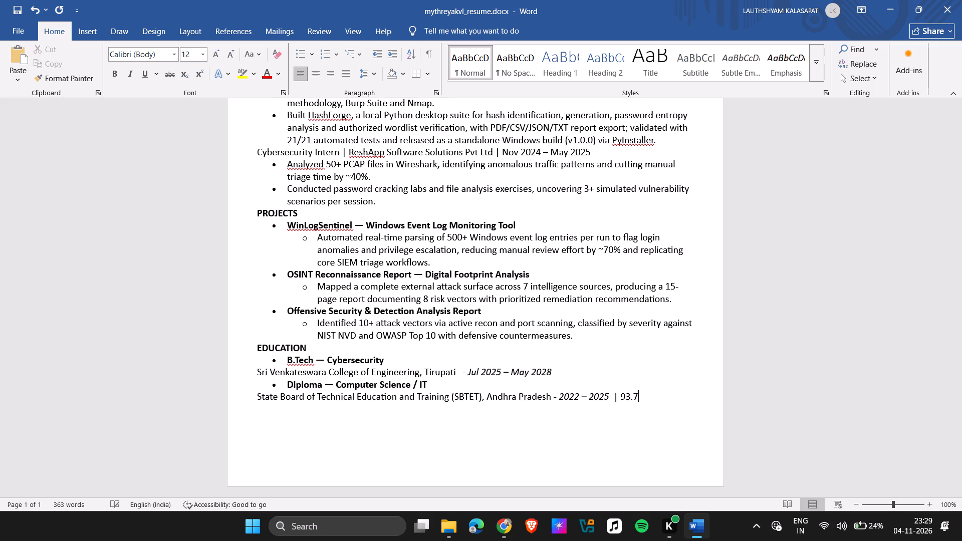
{"action": "key", "text": "shift+percent"}
Review the whole resume from the header through the Education section, checking its layout and content.
{"action": "scroll", "coordinate": [684, 421], "scroll_direction": "down", "scroll_amount": 6}
{"action": "scroll", "coordinate": [684, 421], "scroll_direction": "up", "scroll_amount": 5}
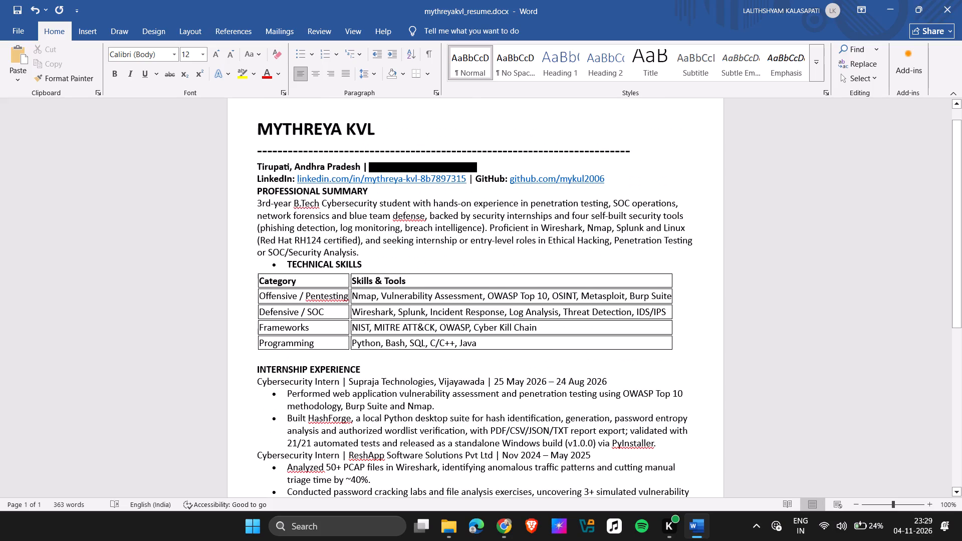
{"action": "scroll", "coordinate": [684, 421], "scroll_direction": "down", "scroll_amount": 9}
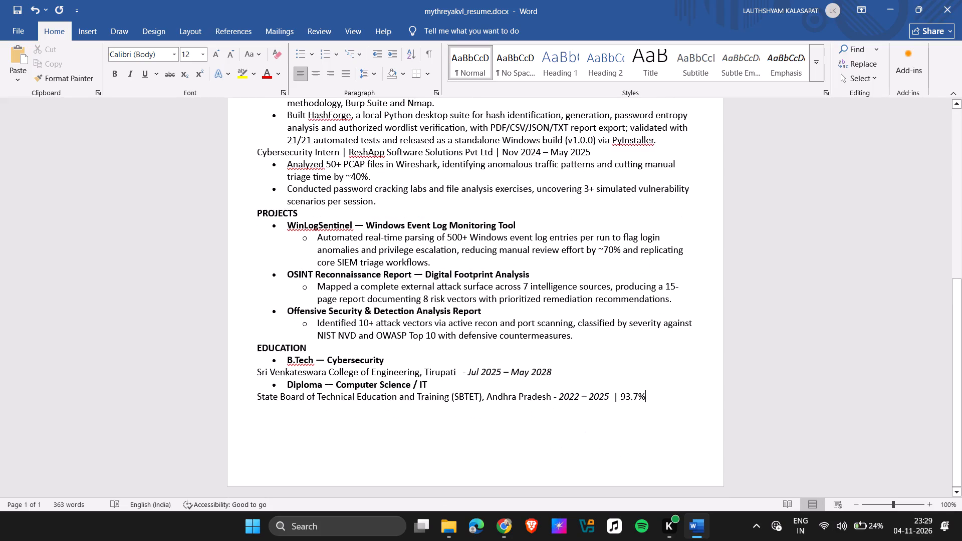
{"action": "scroll", "coordinate": [561, 257], "scroll_direction": "up", "scroll_amount": 5}
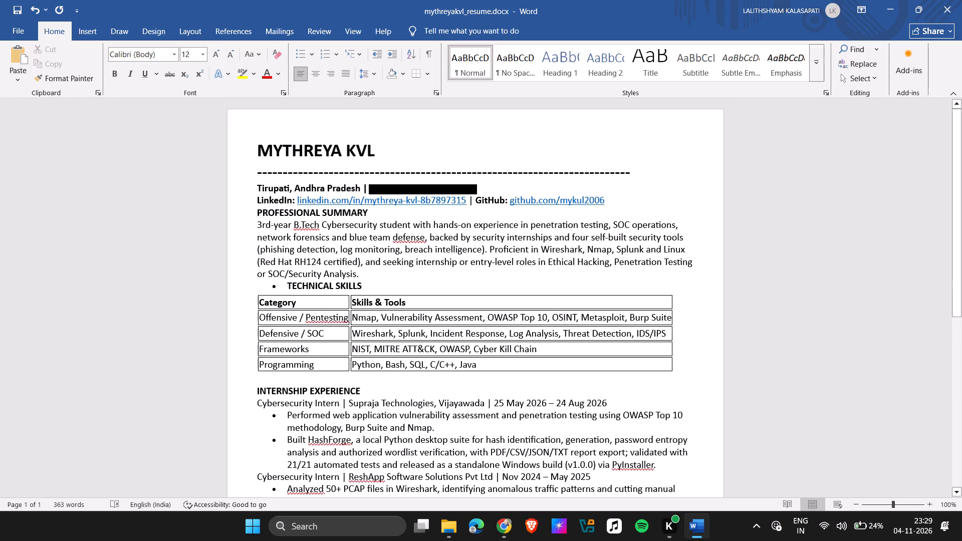
{"action": "scroll", "coordinate": [561, 257], "scroll_direction": "down", "scroll_amount": 3}
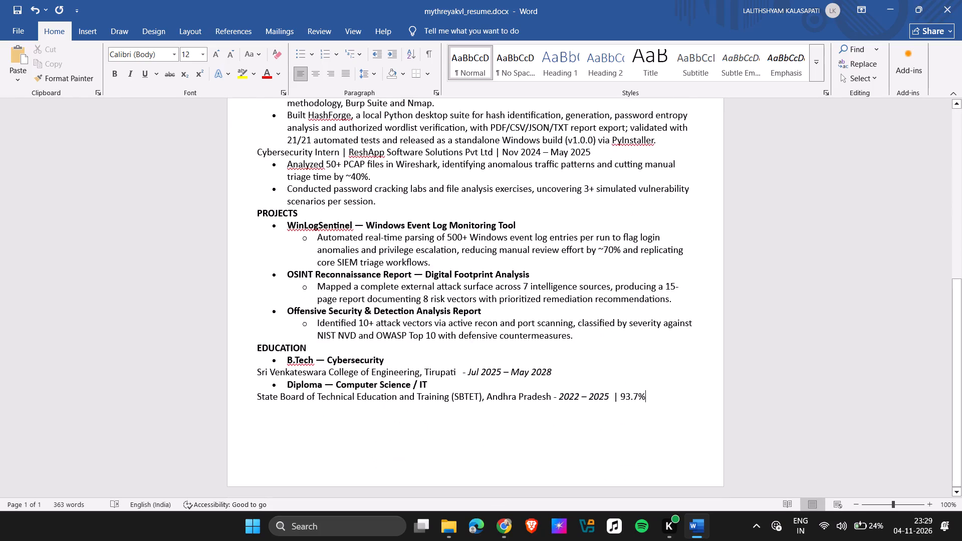
{"action": "scroll", "coordinate": [561, 257], "scroll_direction": "up", "scroll_amount": 2}
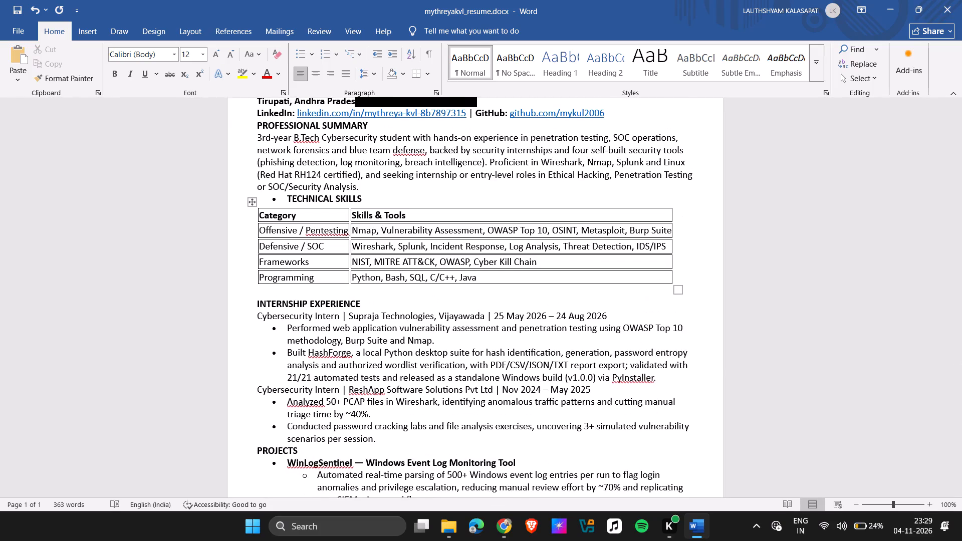
{"action": "scroll", "coordinate": [561, 257], "scroll_direction": "up", "scroll_amount": 2}
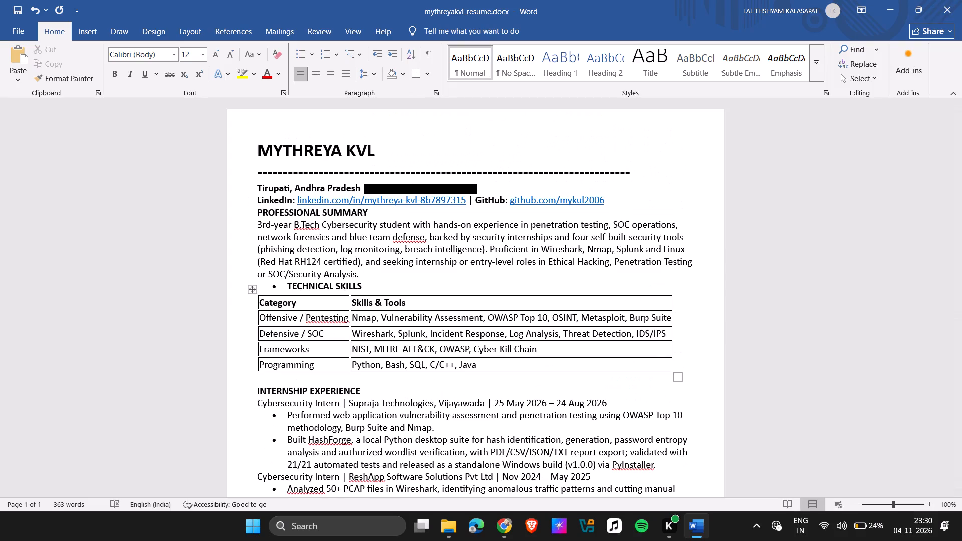